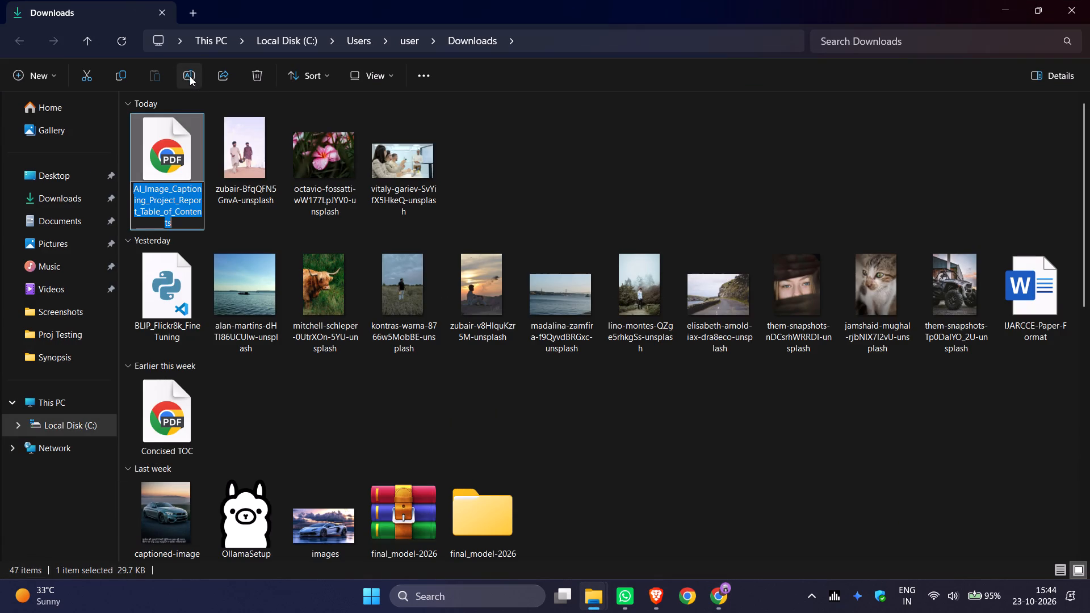
pyautogui.write('Detailed T')
pyautogui.write('OC')
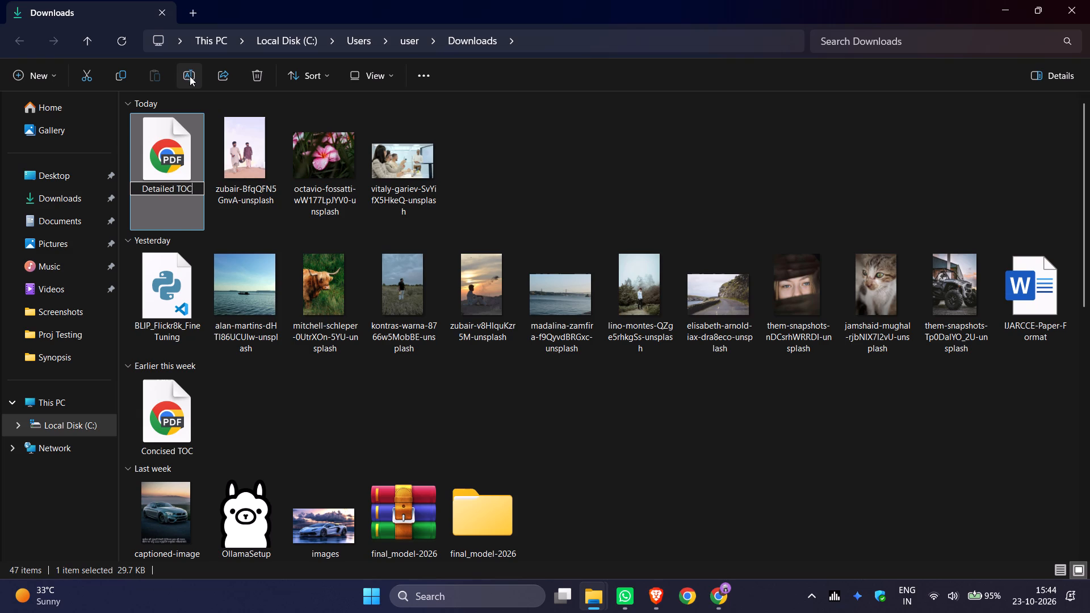
pyautogui.press('Return')
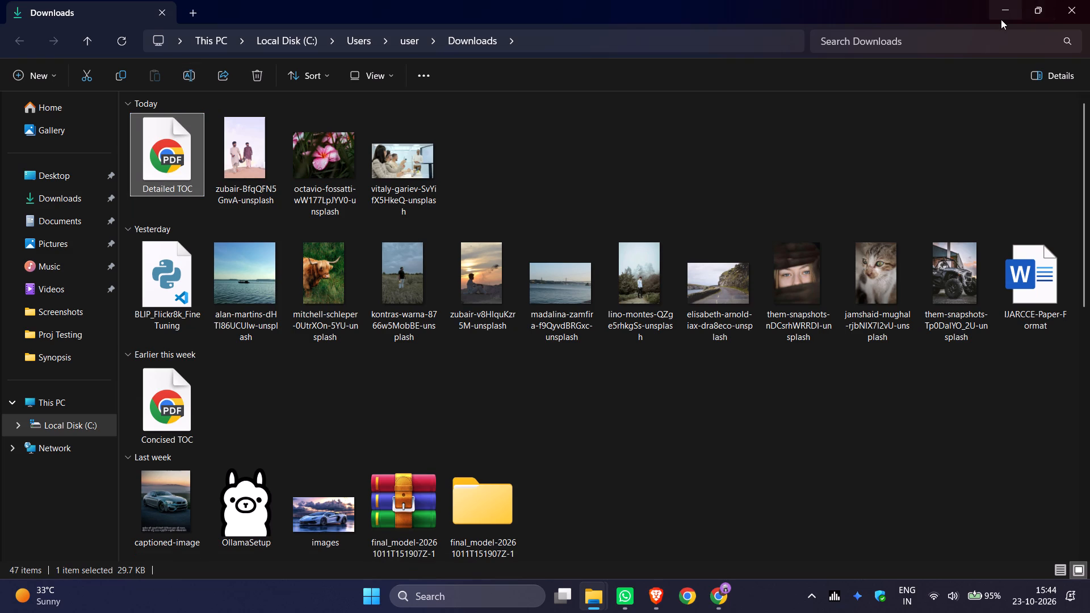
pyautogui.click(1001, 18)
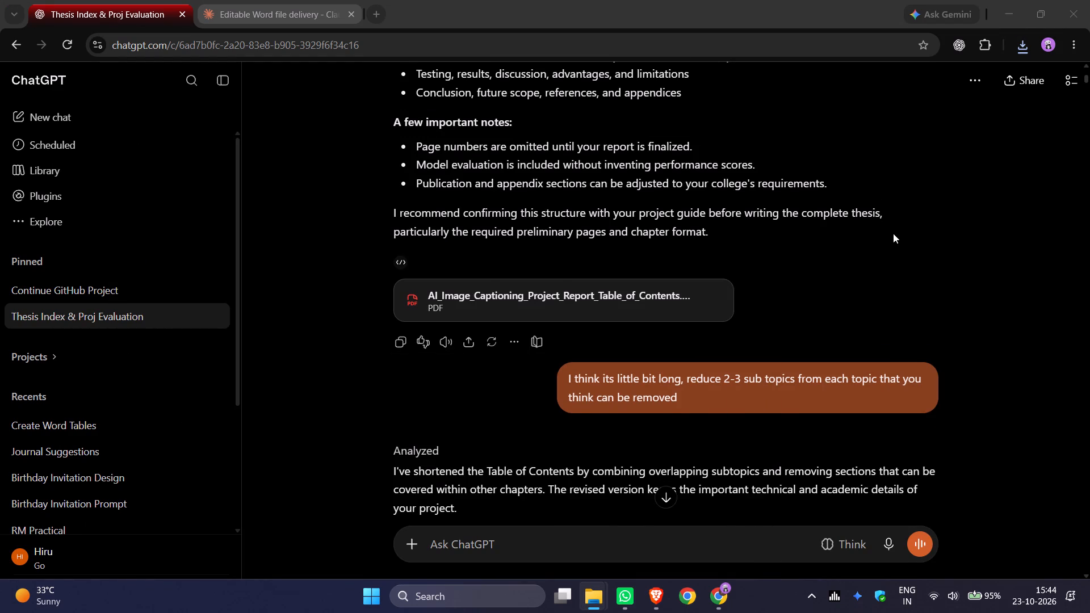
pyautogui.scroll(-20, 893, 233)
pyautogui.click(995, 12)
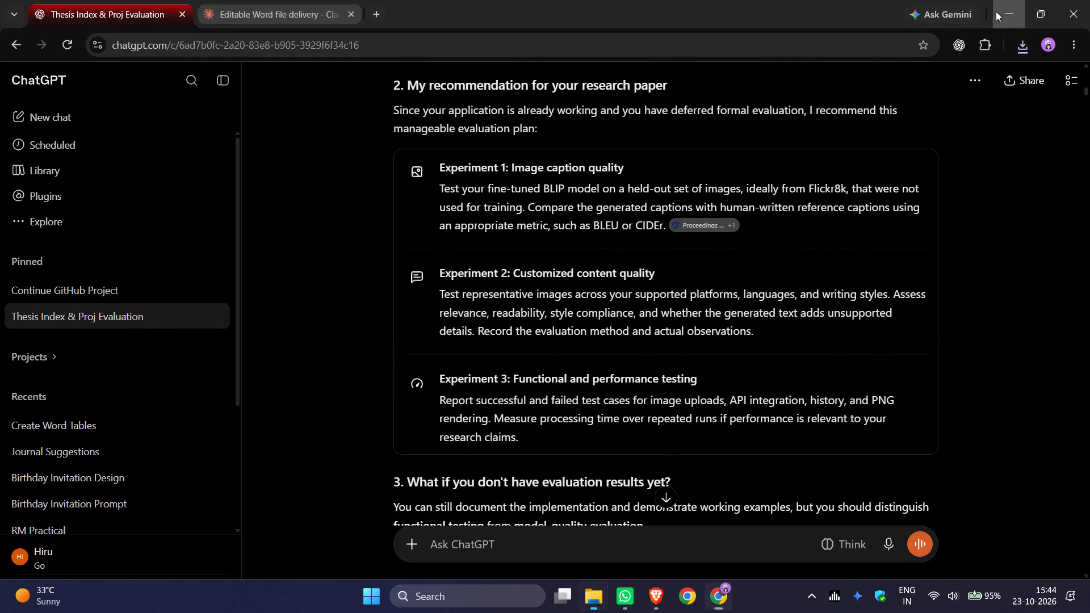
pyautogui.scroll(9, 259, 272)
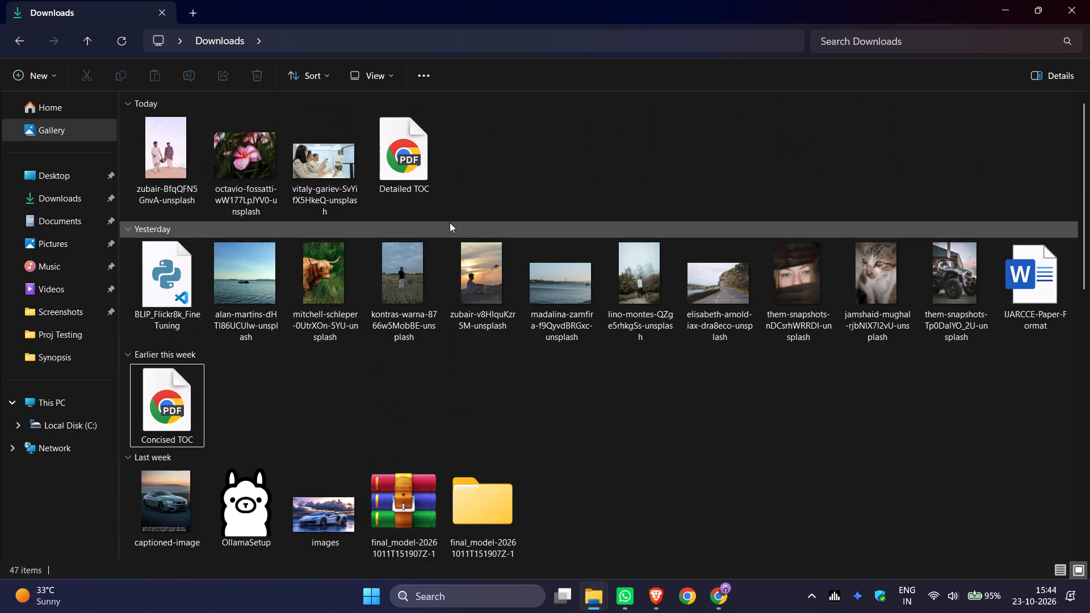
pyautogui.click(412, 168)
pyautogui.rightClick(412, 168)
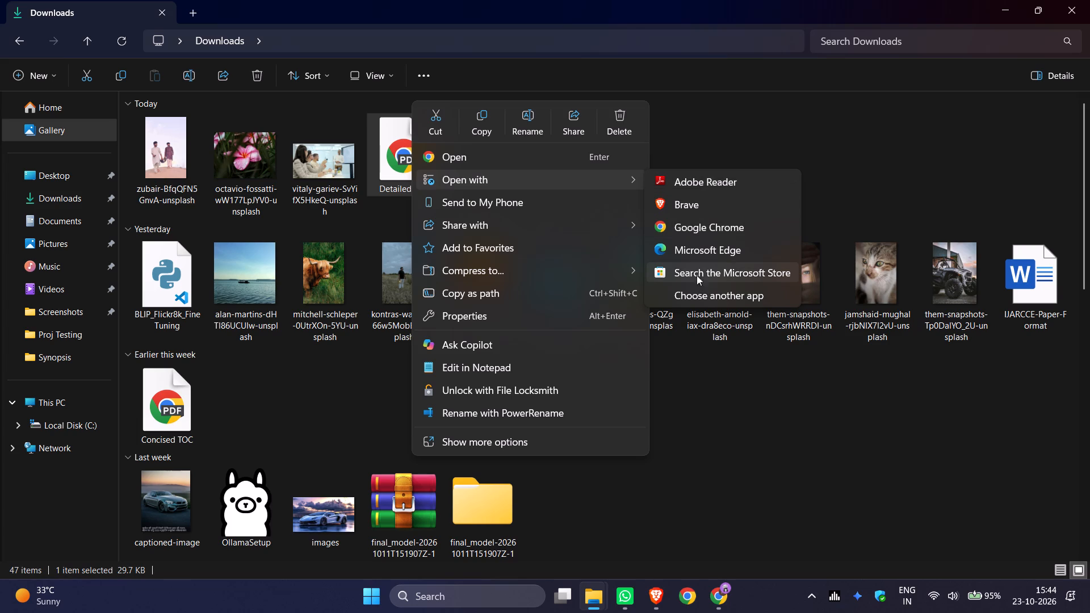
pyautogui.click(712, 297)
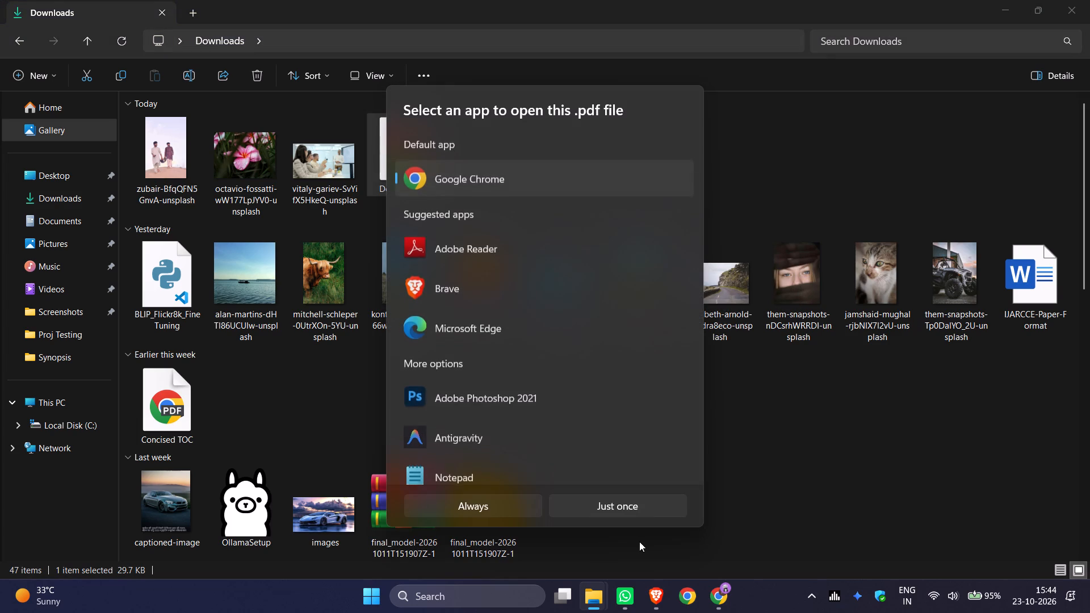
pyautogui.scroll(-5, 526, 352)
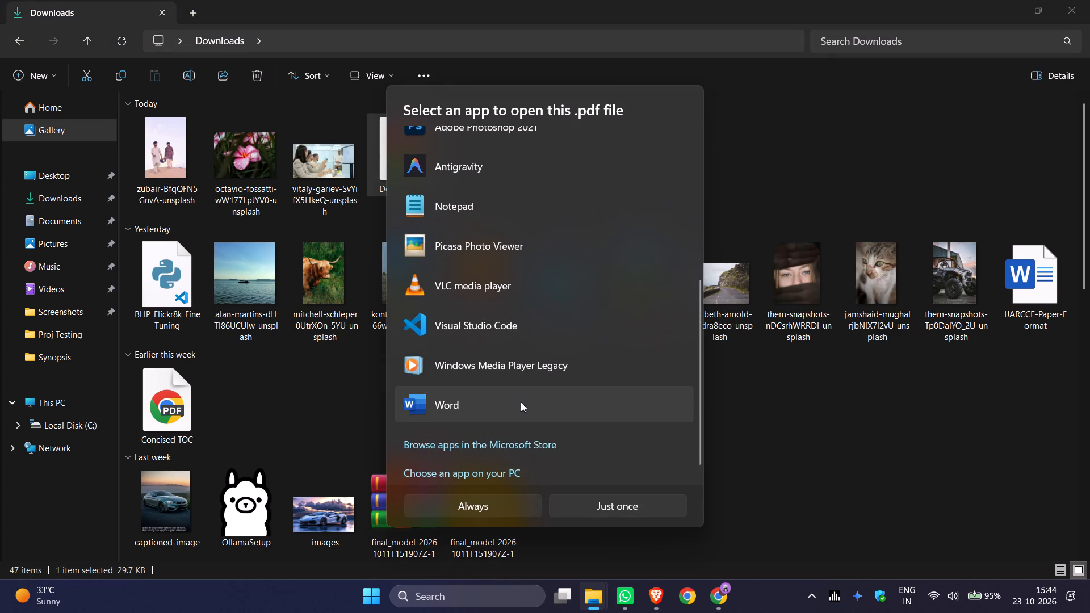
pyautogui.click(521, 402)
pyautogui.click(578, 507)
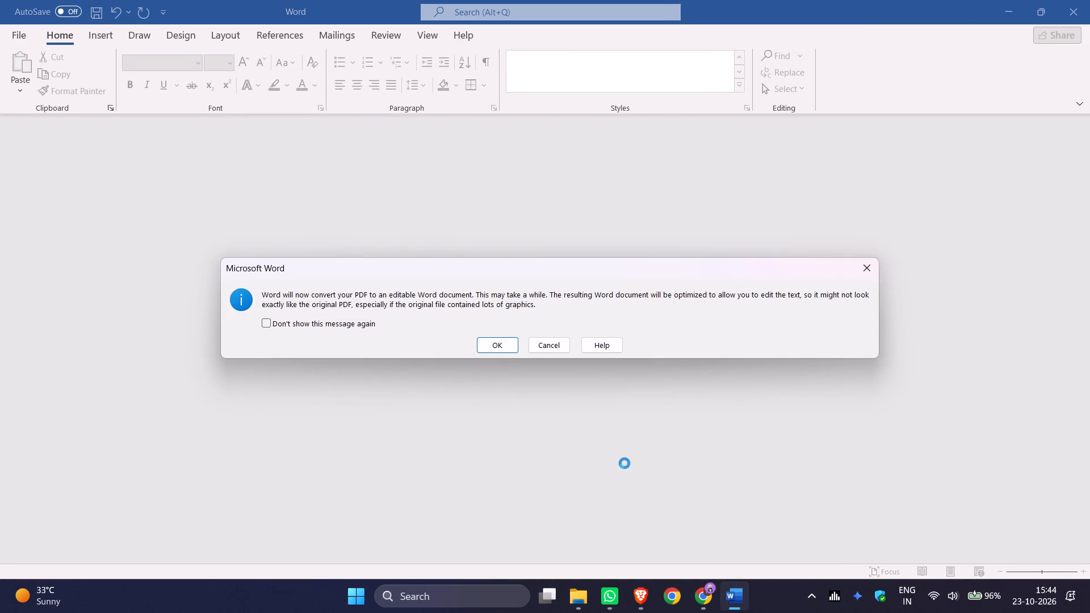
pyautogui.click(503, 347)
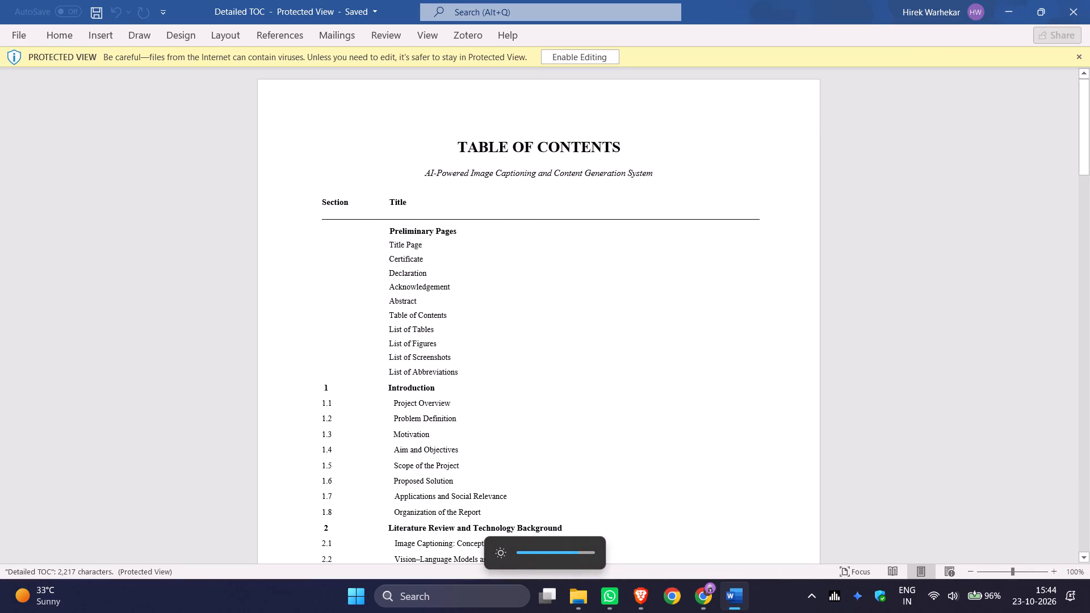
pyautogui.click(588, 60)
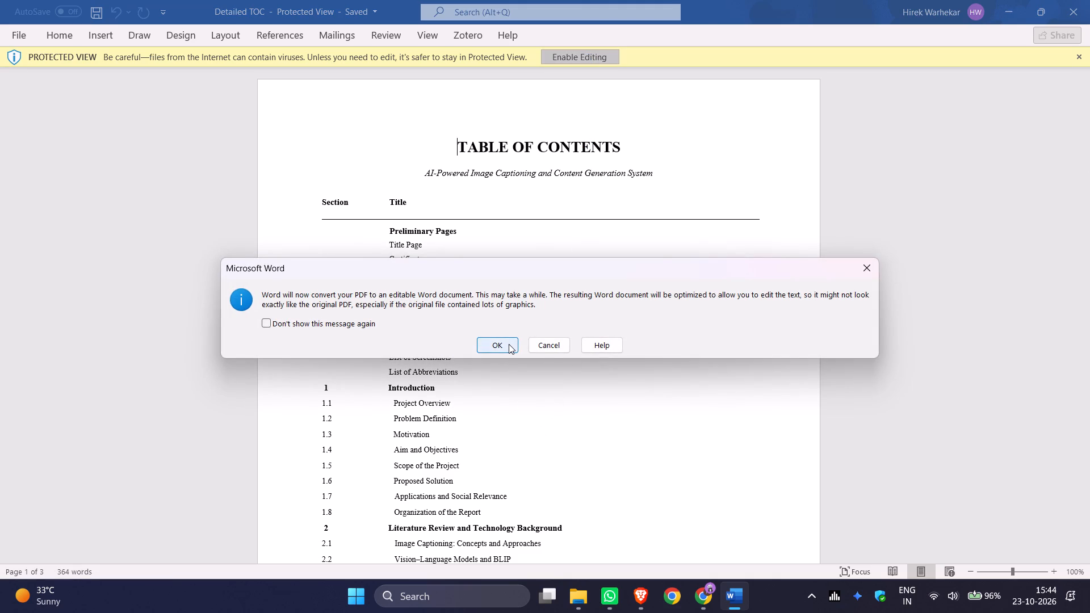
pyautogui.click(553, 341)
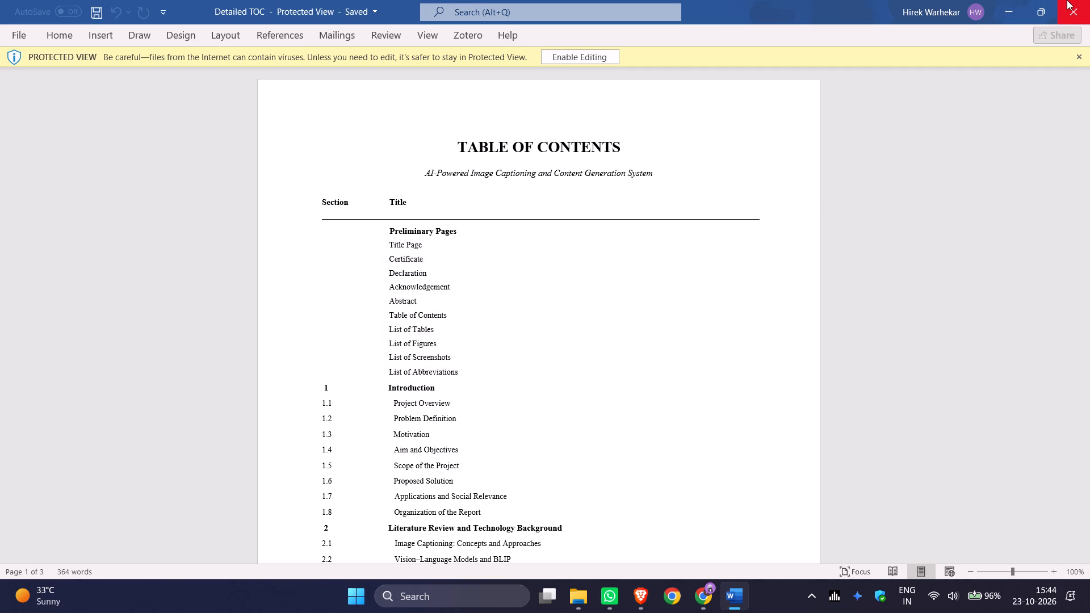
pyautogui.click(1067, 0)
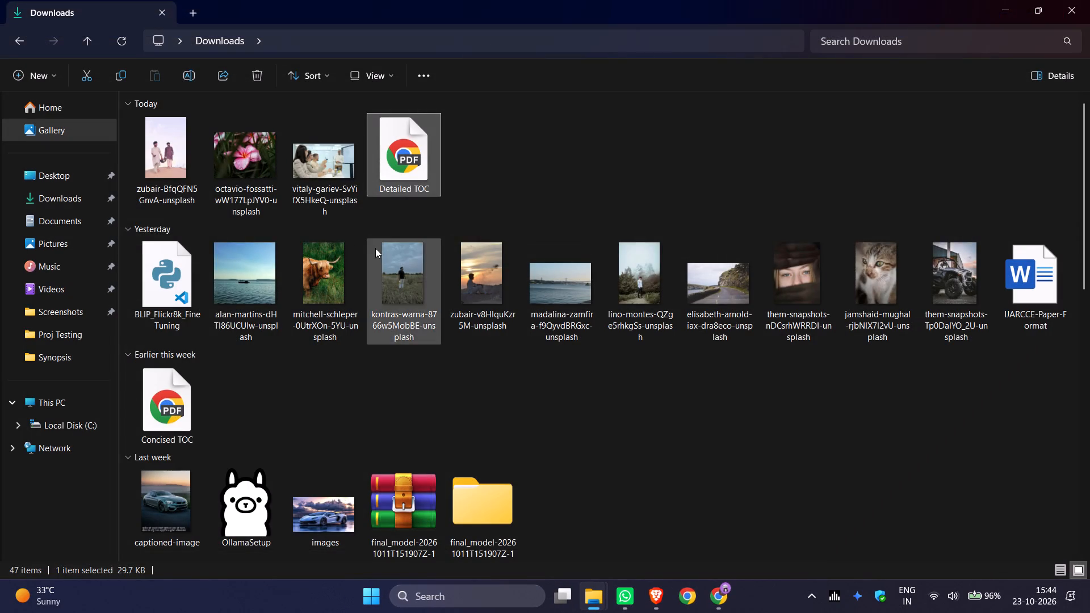
# Copy the Detailed TOC PDF from the Downloads folder into the Documents folder.
pyautogui.doubleClick(703, 161)
pyautogui.click(412, 163)
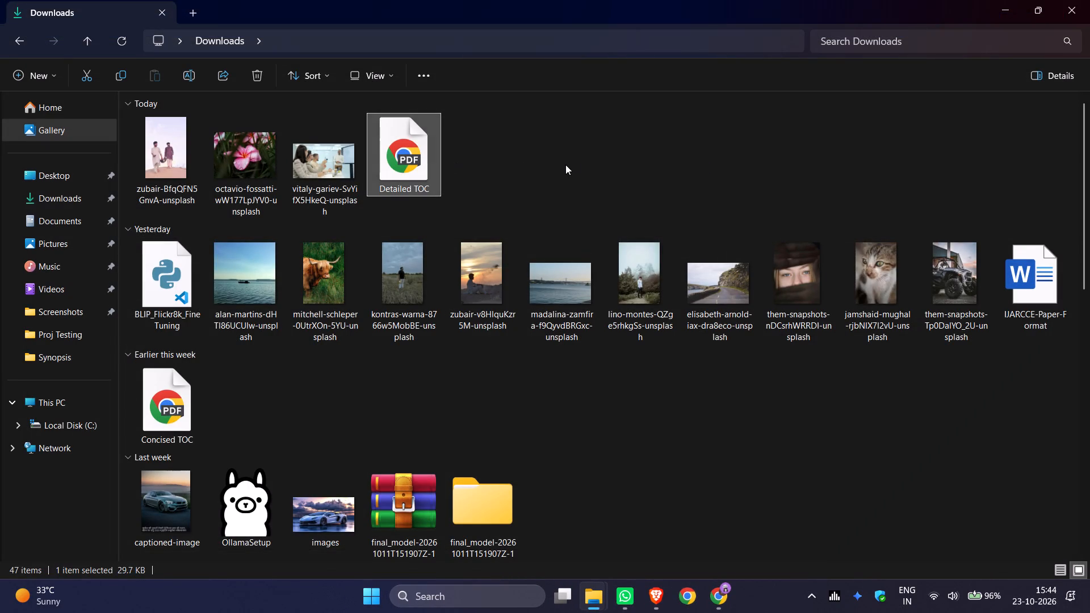
pyautogui.hotkey('ctrl', 'c')
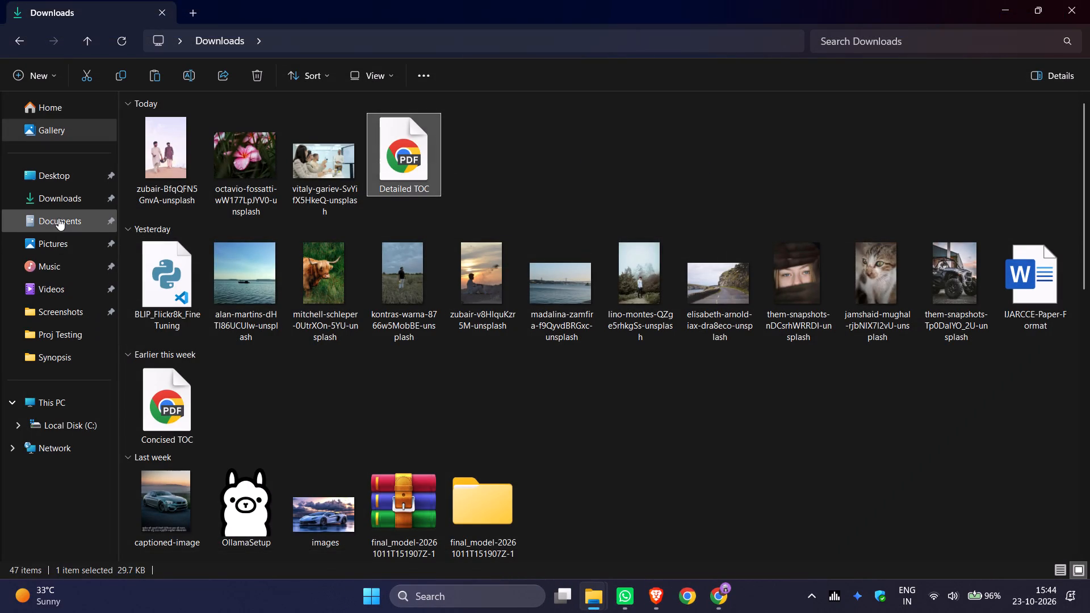
pyautogui.click(59, 218)
pyautogui.doubleClick(579, 199)
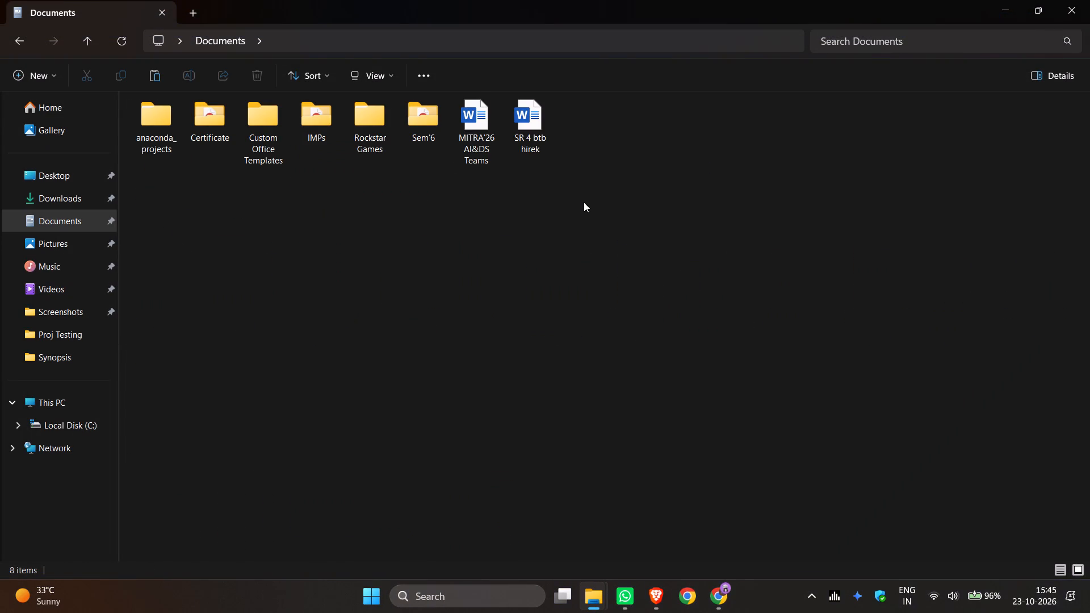
pyautogui.hotkey('ctrl', 'v')
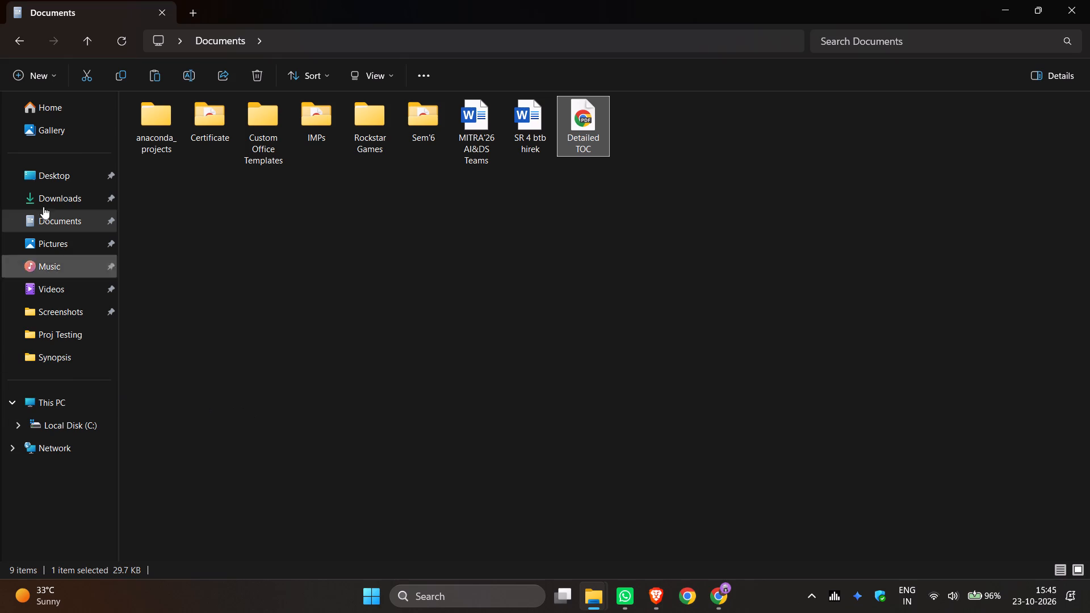
# Copy the Concised TOC PDF from the Downloads folder into the Documents folder.
pyautogui.click(54, 194)
pyautogui.click(174, 410)
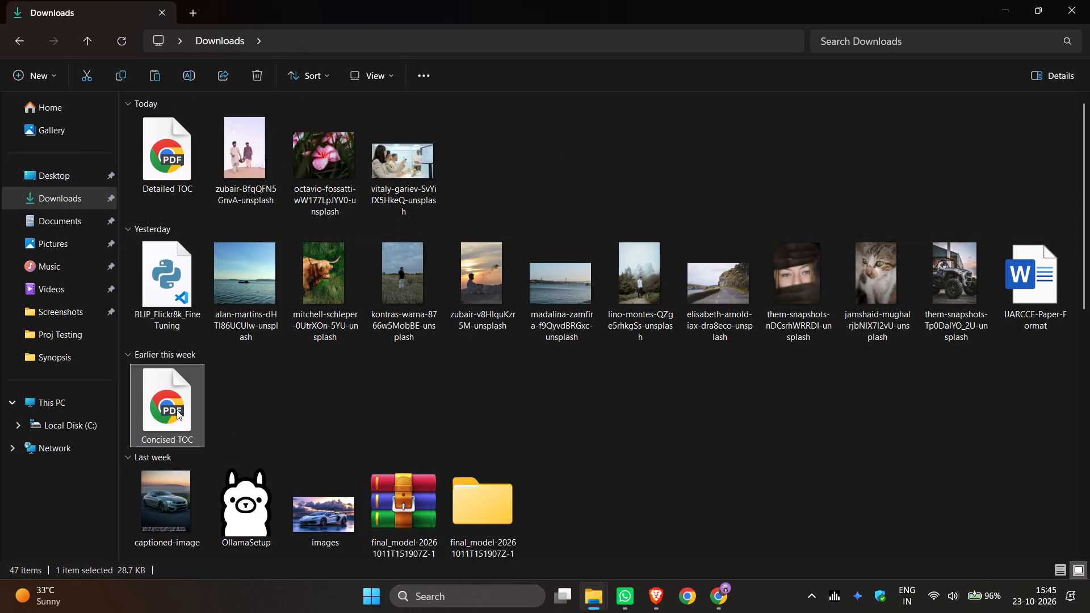
pyautogui.hotkey('ctrl', 'c')
pyautogui.click(56, 215)
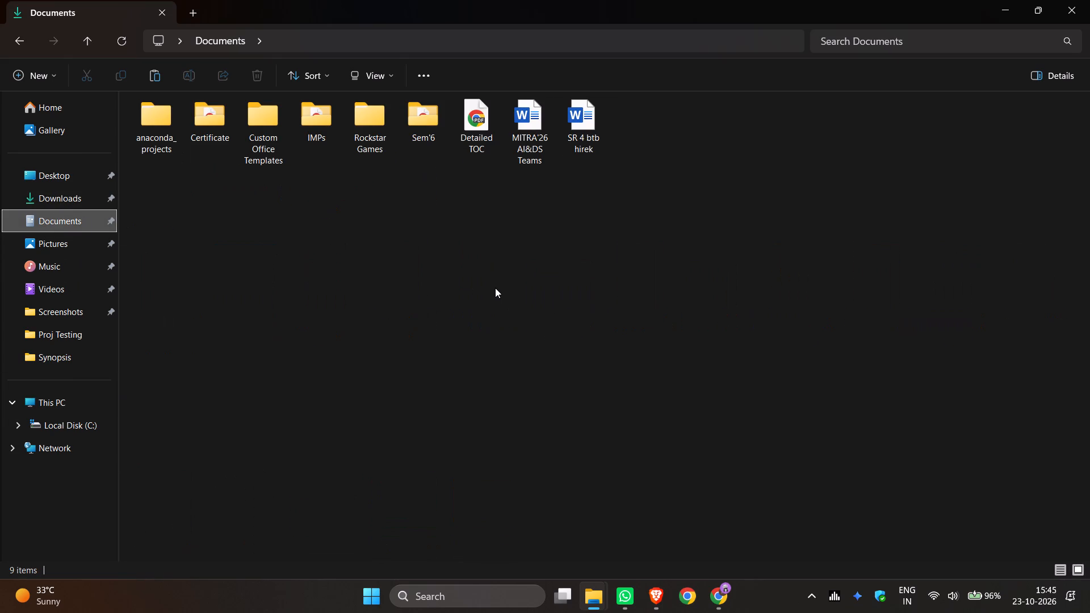
pyautogui.click(495, 288)
pyautogui.hotkey('ctrl', 'v')
pyautogui.click(505, 297)
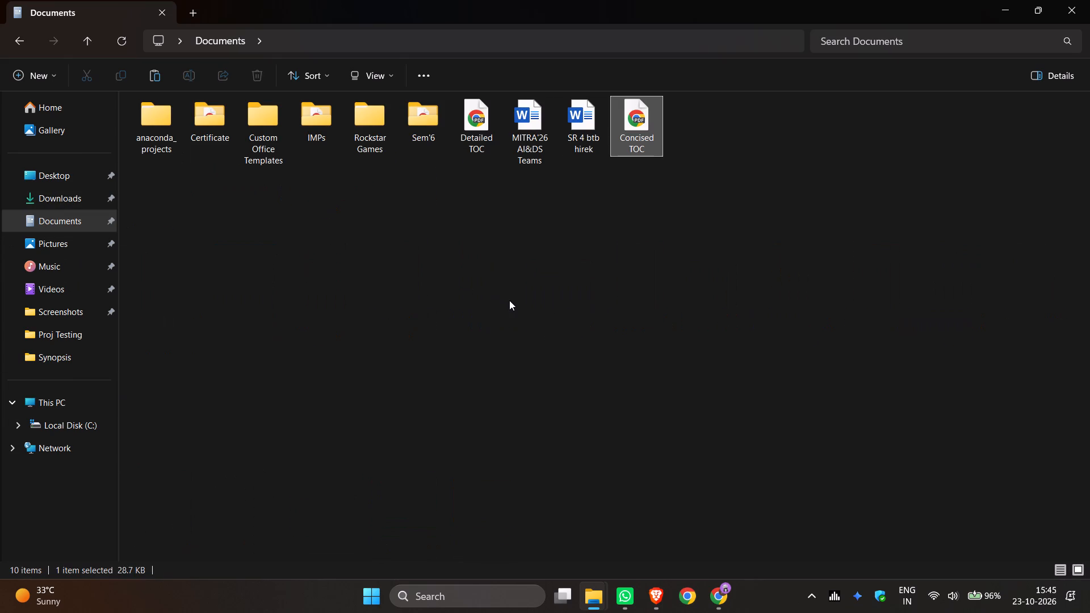
pyautogui.click(509, 300)
# Open the Detailed TOC PDF from Downloads in Word just once, converting it to an editable document and enabling editing.
pyautogui.click(60, 200)
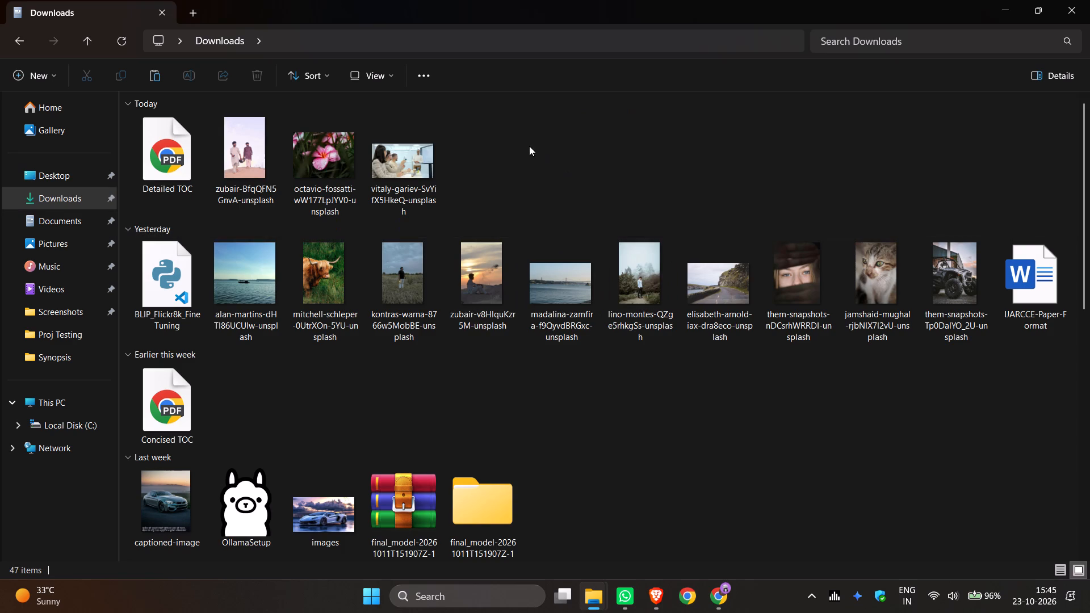
pyautogui.click(529, 146)
pyautogui.click(177, 170)
pyautogui.rightClick(177, 170)
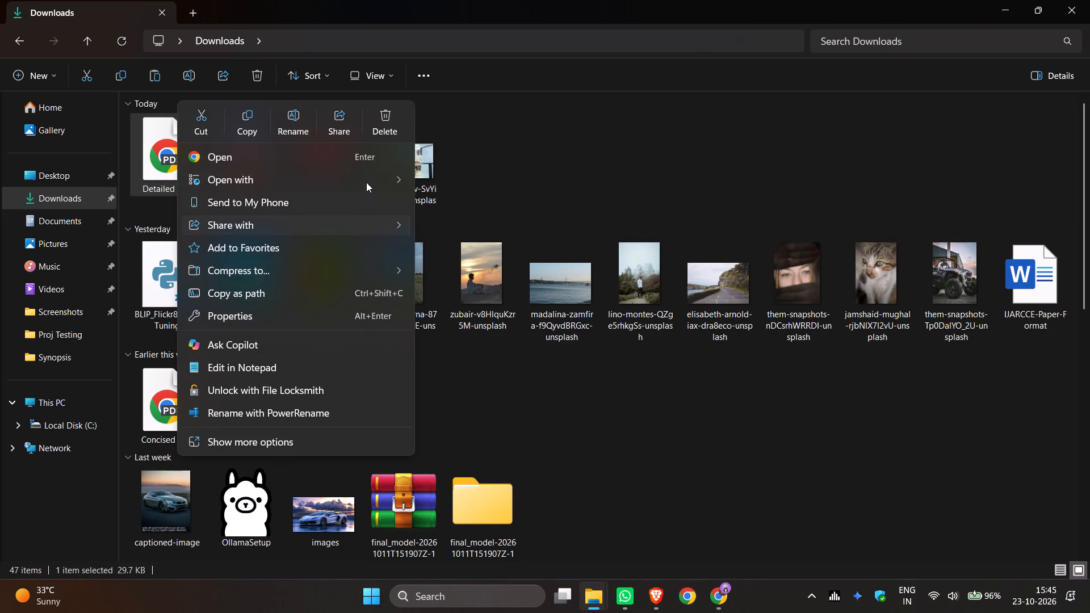
pyautogui.click(464, 291)
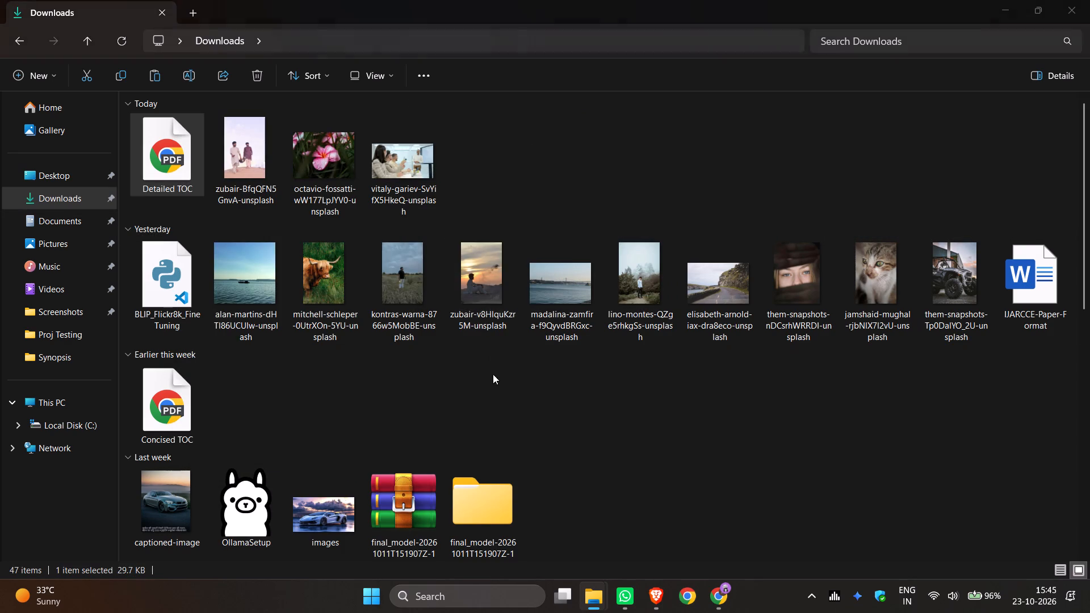
pyautogui.scroll(-7, 513, 408)
pyautogui.click(513, 398)
pyautogui.click(610, 511)
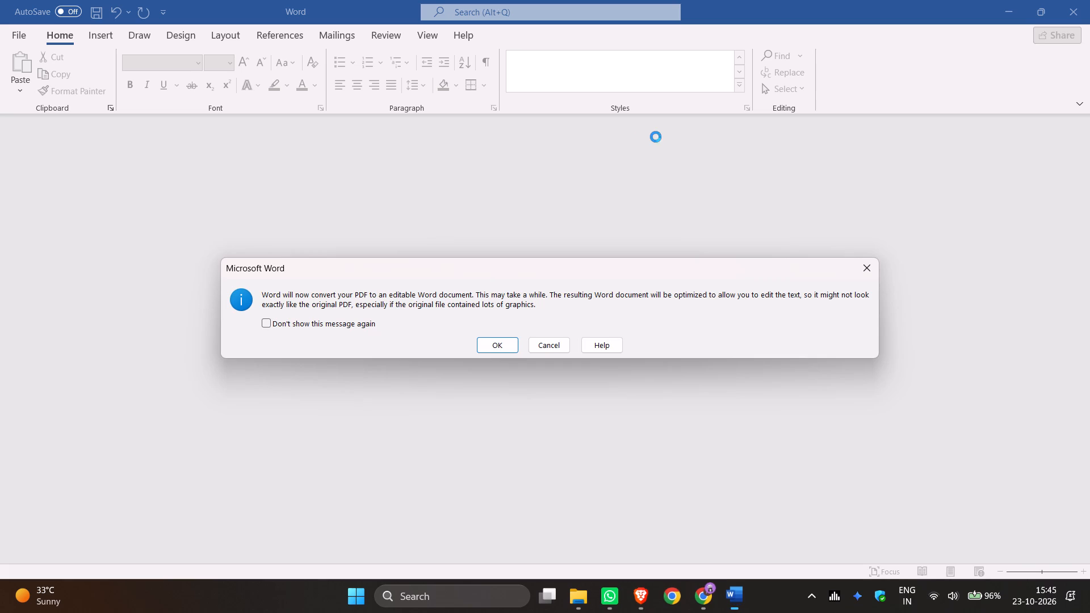
pyautogui.click(489, 345)
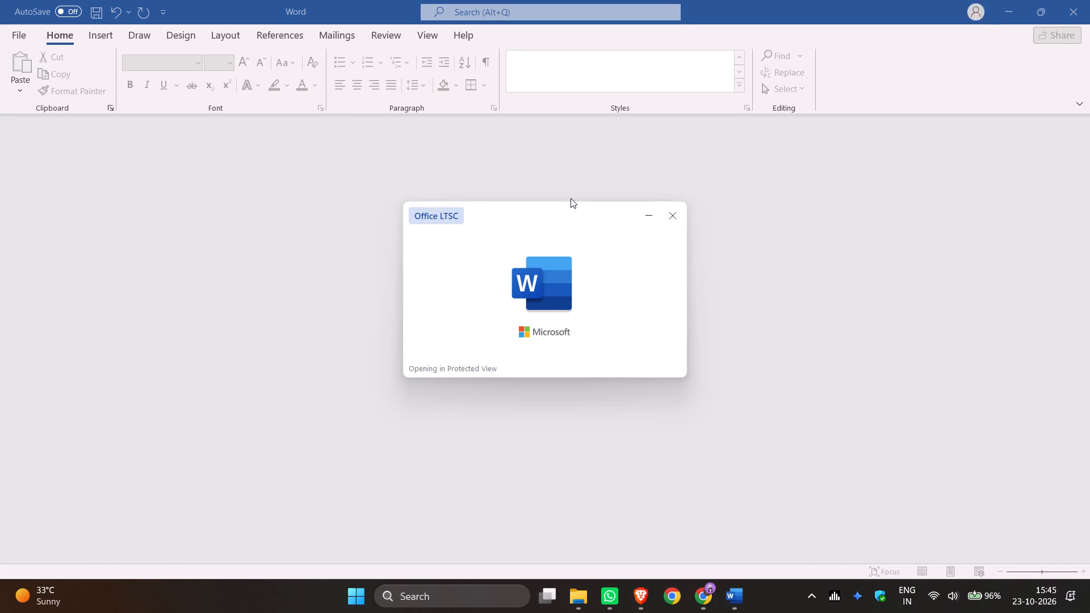
pyautogui.click(580, 53)
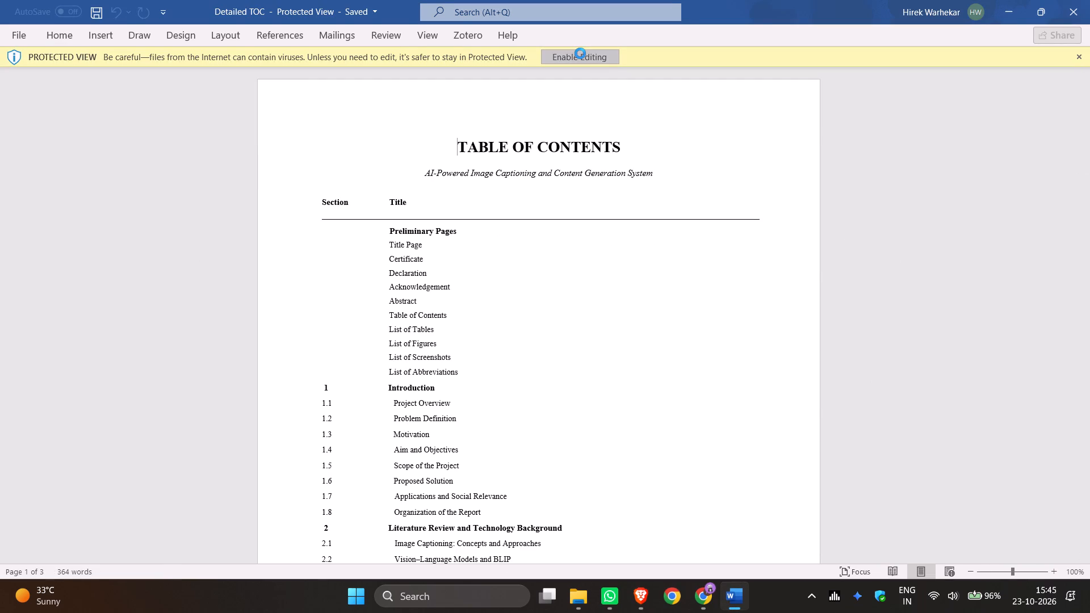
pyautogui.click(496, 348)
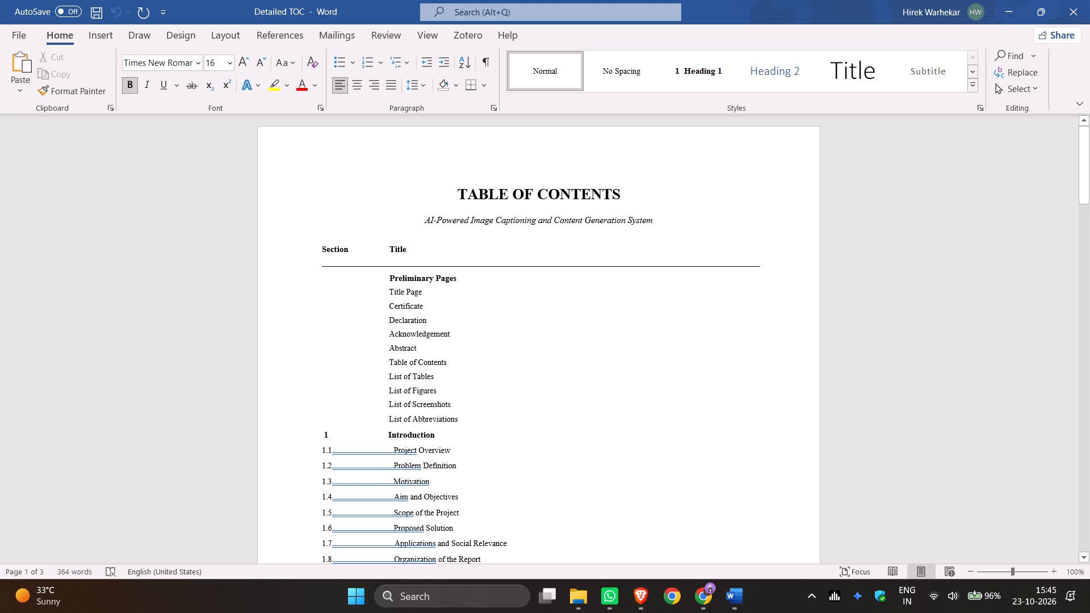
# Delete the entries from Title Page through Table of Contents under the Preliminary Pages heading.
pyautogui.moveTo(449, 362); pyautogui.dragTo(389, 320)
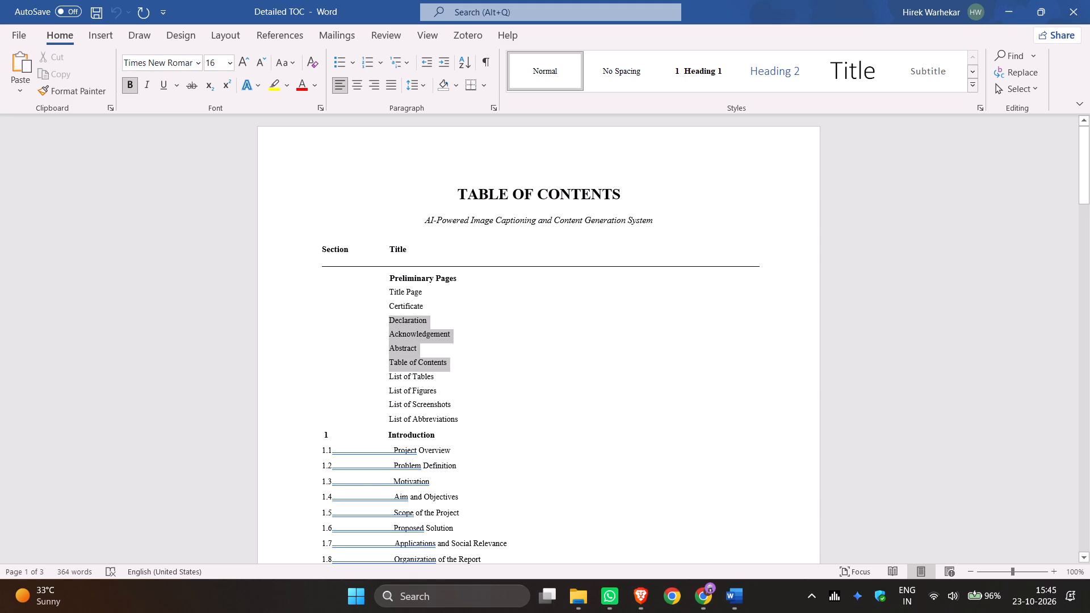
pyautogui.moveTo(389, 320); pyautogui.dragTo(389, 305)
pyautogui.moveTo(389, 305); pyautogui.dragTo(389, 294)
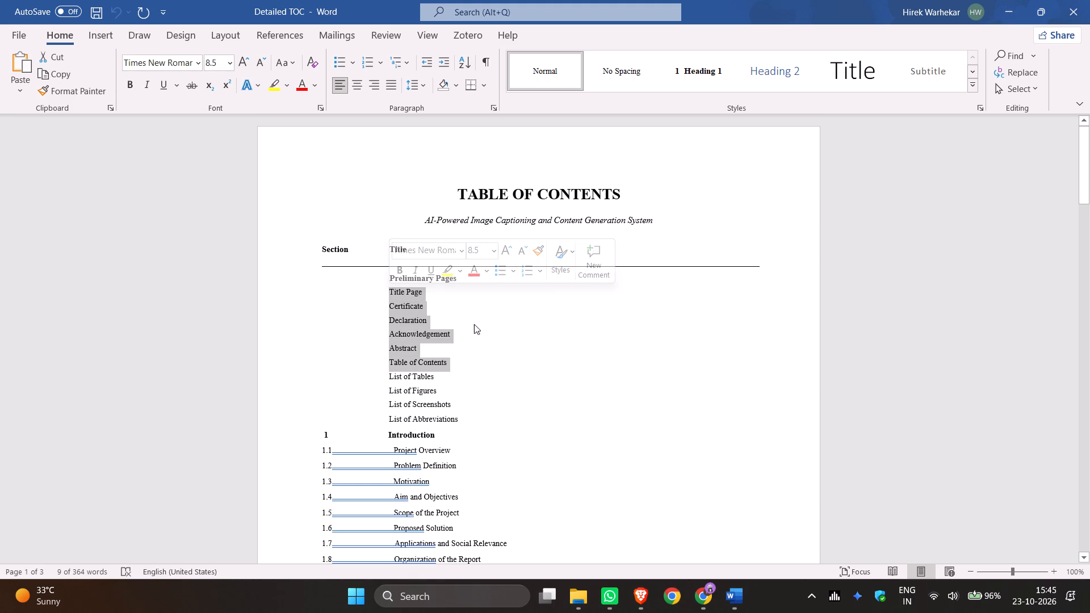
pyautogui.press('BackSpace')
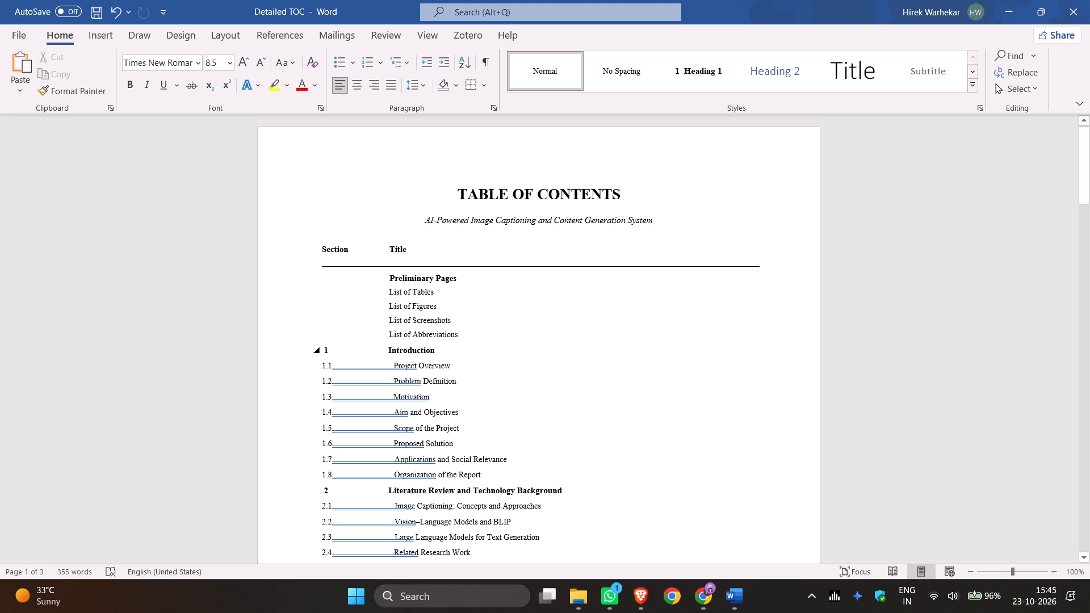
# Move the List of Tables entry below List of Figures under Preliminary Pages, leaving no blank line.
pyautogui.keyDown('ctrl'); pyautogui.scroll(8, 533, 354); pyautogui.keyUp('ctrl')
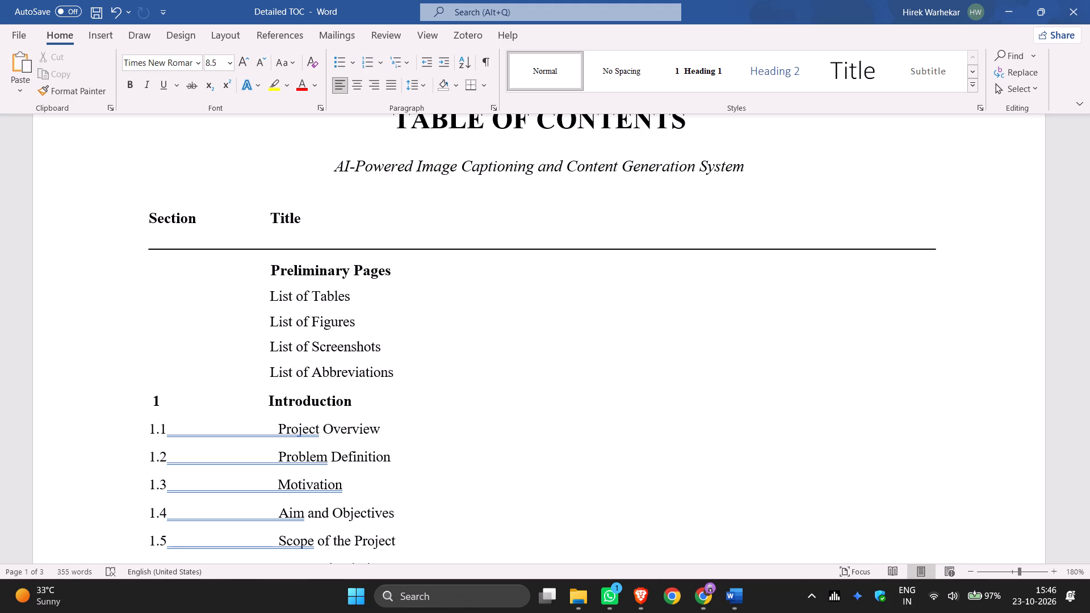
pyautogui.moveTo(352, 295); pyautogui.dragTo(262, 295)
pyautogui.hotkey('ctrl', 'x')
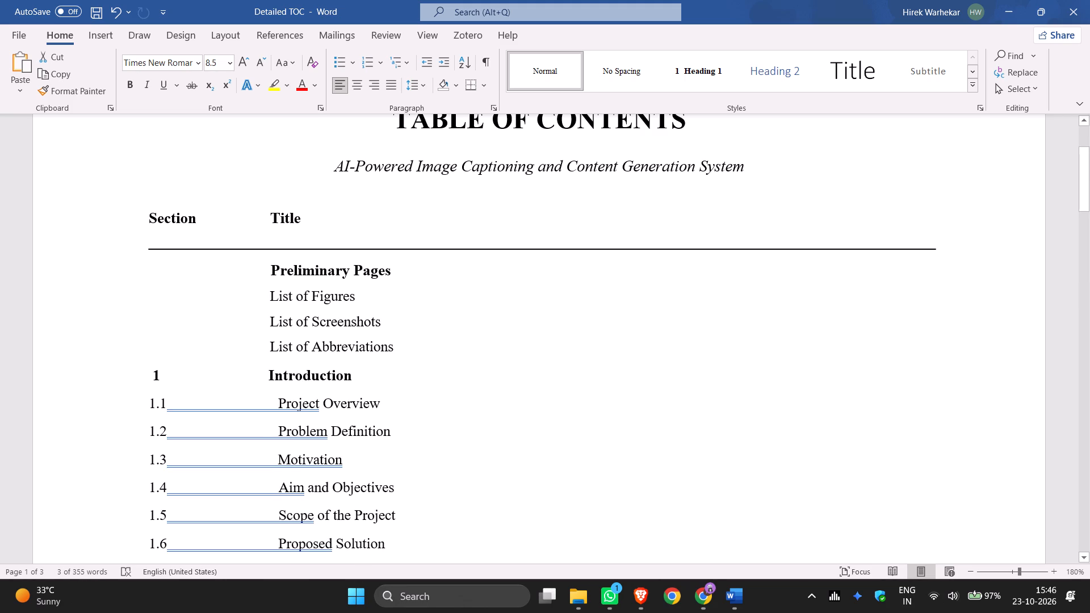
pyautogui.click(364, 297)
pyautogui.press('Return')
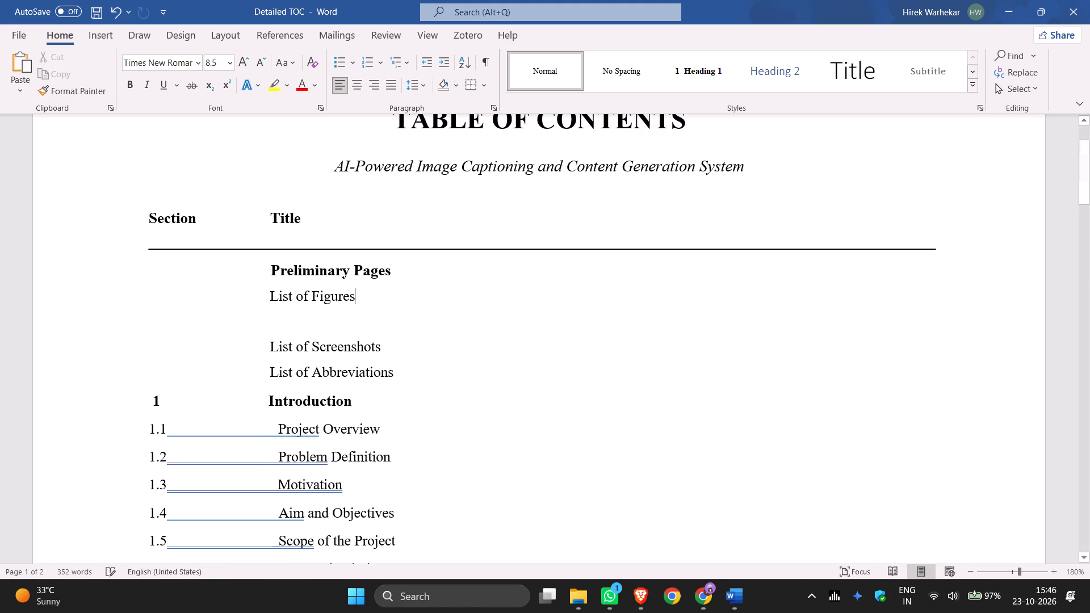
pyautogui.hotkey('ctrl', 'v')
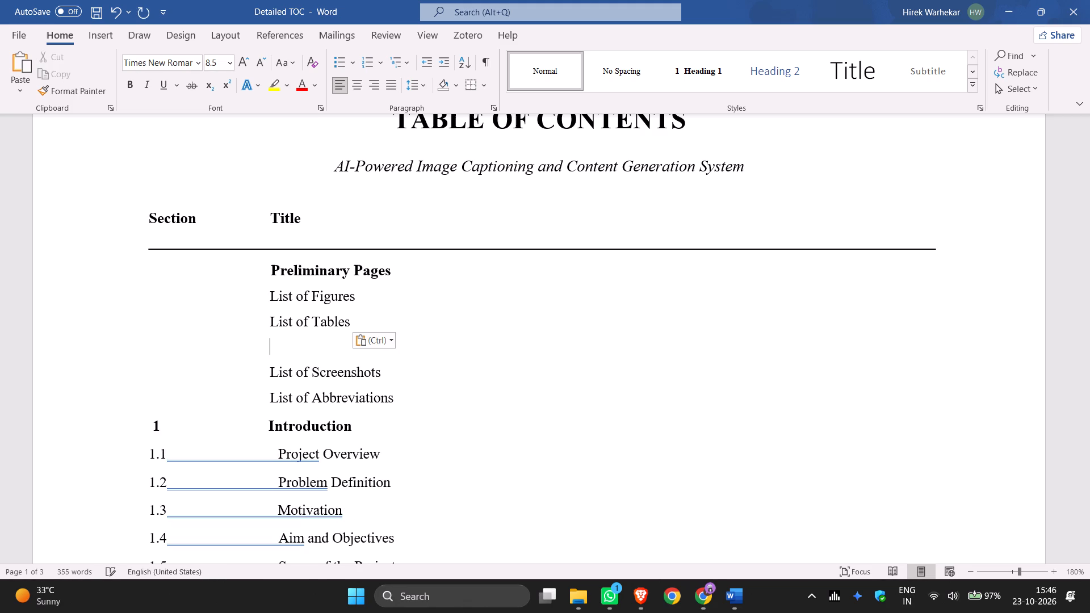
pyautogui.press('BackSpace')
pyautogui.press('BackSpace')
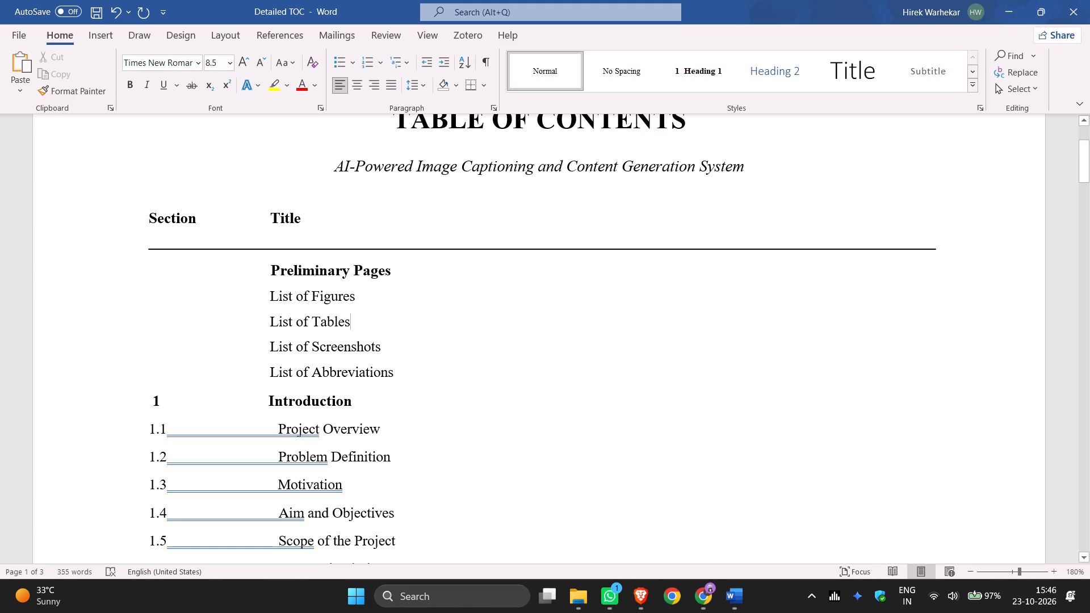
# Add page number i to the List of Figures entry, spaced well away from the title to start a page-number column.
pyautogui.click(401, 293)
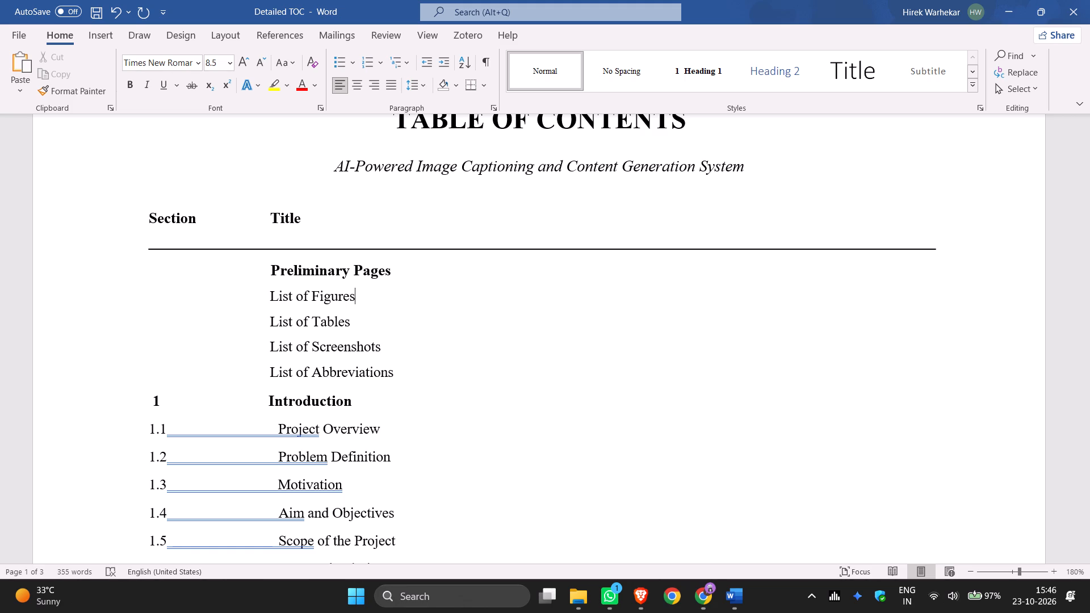
pyautogui.press('space')
pyautogui.press('space')
pyautogui.press('space')
pyautogui.press('space')
pyautogui.press('space')
pyautogui.press('space')
pyautogui.press('space')
pyautogui.press('space')
pyautogui.press('space')
pyautogui.press('space')
pyautogui.press('space')
pyautogui.press('space')
pyautogui.press('space')
pyautogui.press('space')
pyautogui.press('space')
pyautogui.press('space')
pyautogui.press('space')
pyautogui.press('space')
pyautogui.press('space')
pyautogui.press('space')
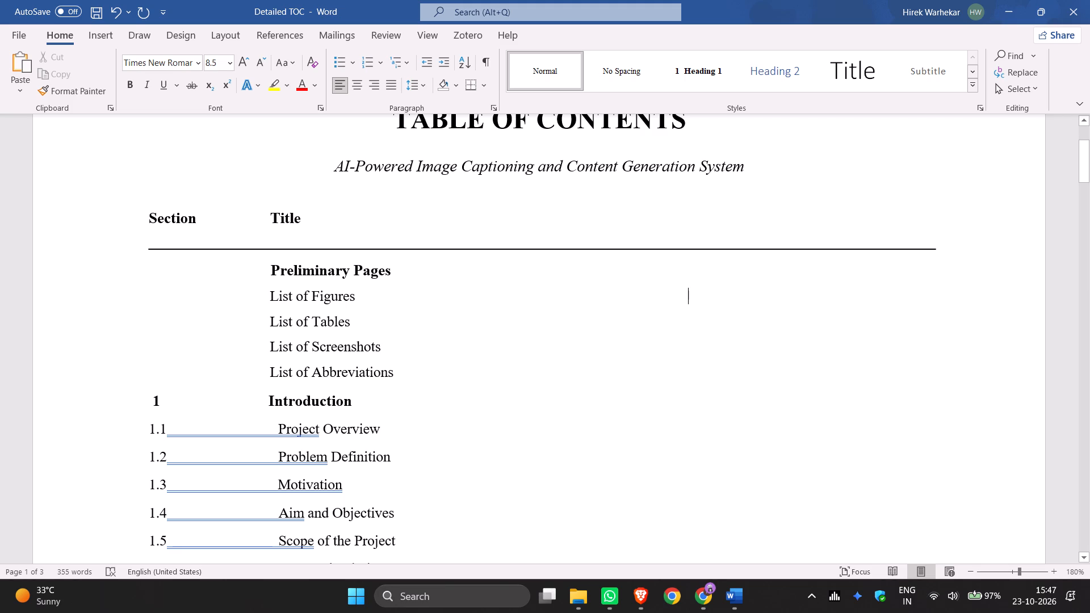
pyautogui.press('i')
pyautogui.press('Return')
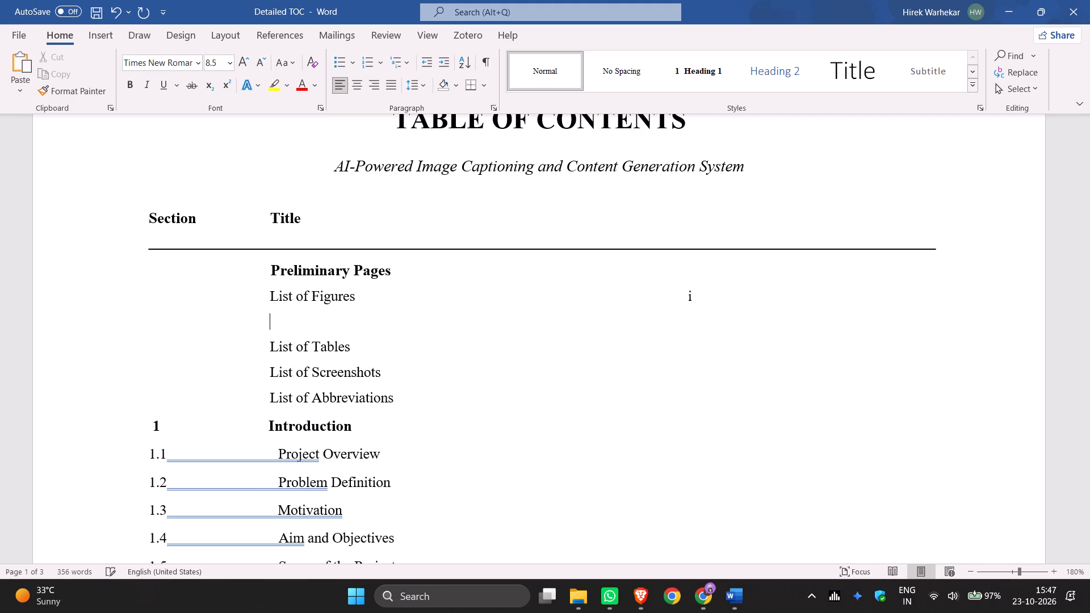
pyautogui.press('BackSpace')
pyautogui.press('BackSpace')
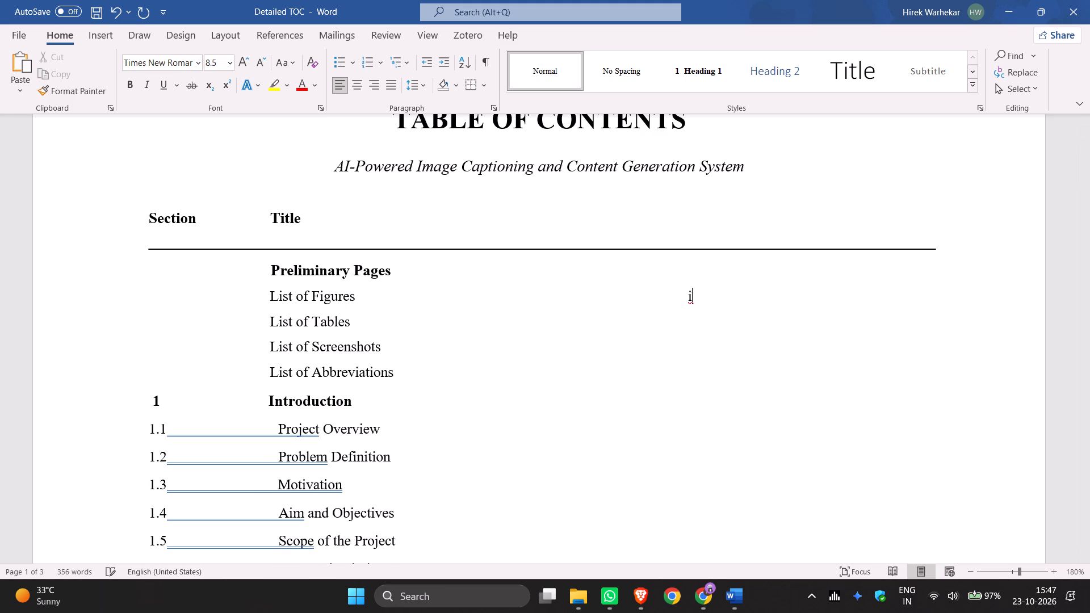
# Add page number ii to the List of Tables entry, spaced out to sit beneath the i.
pyautogui.click(371, 322)
pyautogui.press('space')
pyautogui.press('space')
pyautogui.press('space')
pyautogui.press('space')
pyautogui.press('space')
pyautogui.press('space')
pyautogui.press('space')
pyautogui.press('space')
pyautogui.press('space')
pyautogui.press('space')
pyautogui.press('space')
pyautogui.press('space')
pyautogui.press('space')
pyautogui.press('space')
pyautogui.press('space')
pyautogui.press('space')
pyautogui.press('space')
pyautogui.press('space')
pyautogui.press('space')
pyautogui.press('space')
pyautogui.press('space')
pyautogui.write('ii')
# Add page number iii to the List of Screenshots entry, spaced out to sit beneath the ii.
pyautogui.click(401, 350)
pyautogui.press('space')
pyautogui.press('space')
pyautogui.press('space')
pyautogui.press('space')
pyautogui.press('space')
pyautogui.press('space')
pyautogui.press('space')
pyautogui.press('space')
pyautogui.press('space')
pyautogui.press('space')
pyautogui.press('space')
pyautogui.press('space')
pyautogui.press('space')
pyautogui.press('space')
pyautogui.press('space')
pyautogui.press('space')
pyautogui.press('space')
pyautogui.press('space')
pyautogui.press('space')
pyautogui.press('space')
pyautogui.press('space')
pyautogui.press('space')
pyautogui.write('iii')
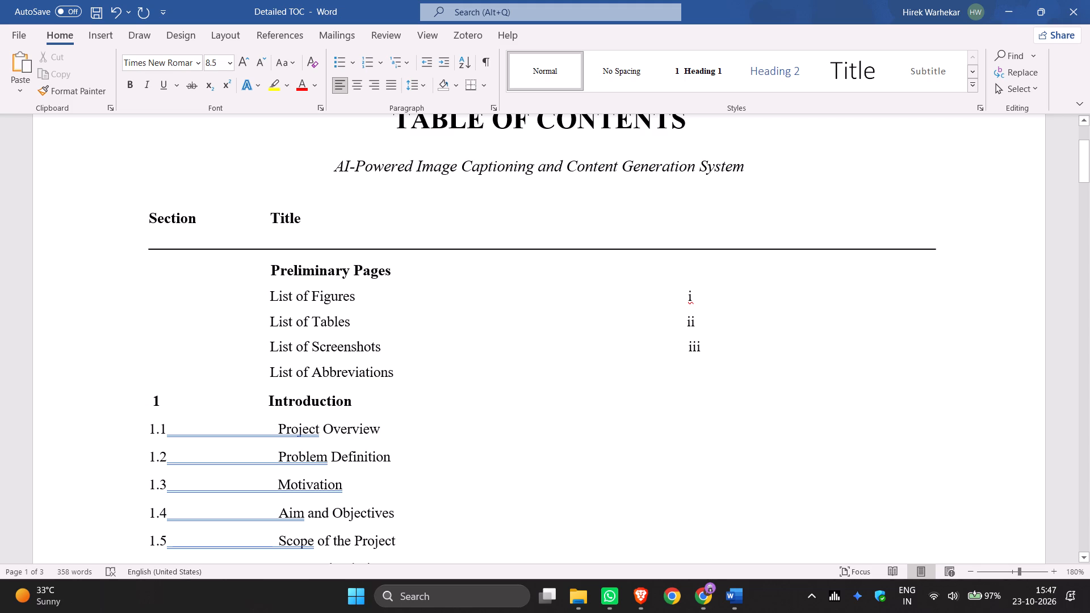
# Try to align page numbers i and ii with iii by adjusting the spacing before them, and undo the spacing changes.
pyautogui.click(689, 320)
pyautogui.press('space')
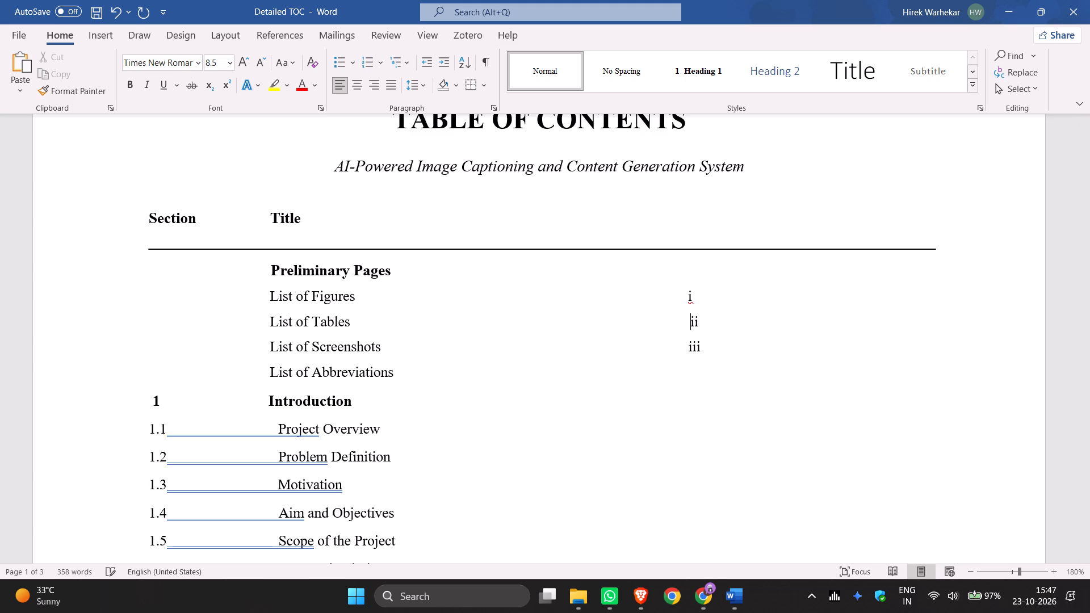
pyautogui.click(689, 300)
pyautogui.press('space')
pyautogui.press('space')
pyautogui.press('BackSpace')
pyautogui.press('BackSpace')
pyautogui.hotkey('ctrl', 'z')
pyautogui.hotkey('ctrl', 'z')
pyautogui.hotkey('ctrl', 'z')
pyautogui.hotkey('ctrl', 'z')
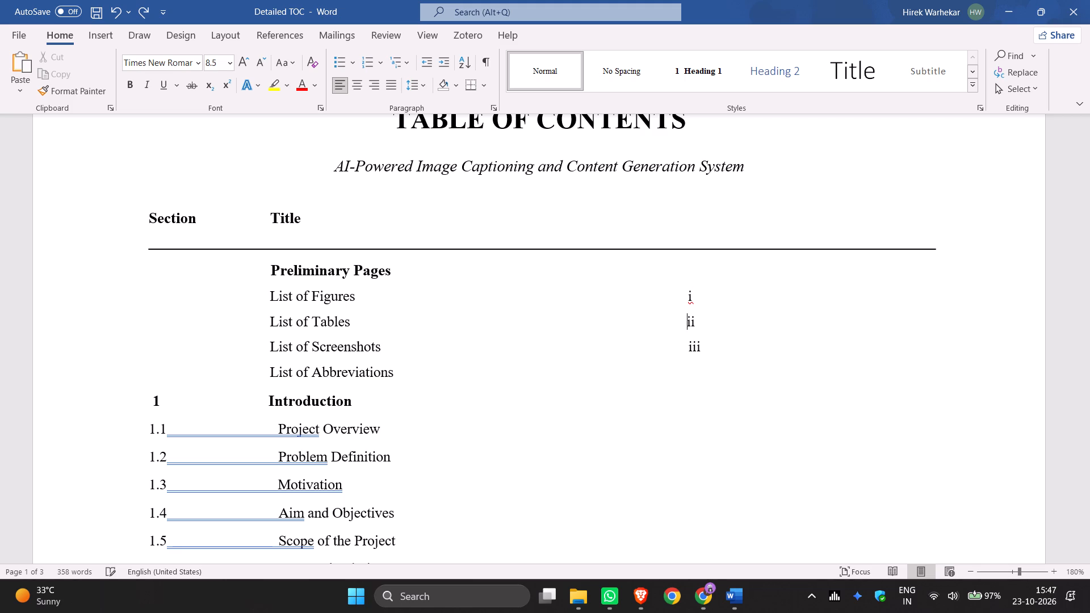
# Centre page numbers i and ii above iii by adding two spaces before i and one before ii.
pyautogui.click(687, 296)
pyautogui.press('space')
pyautogui.click(687, 316)
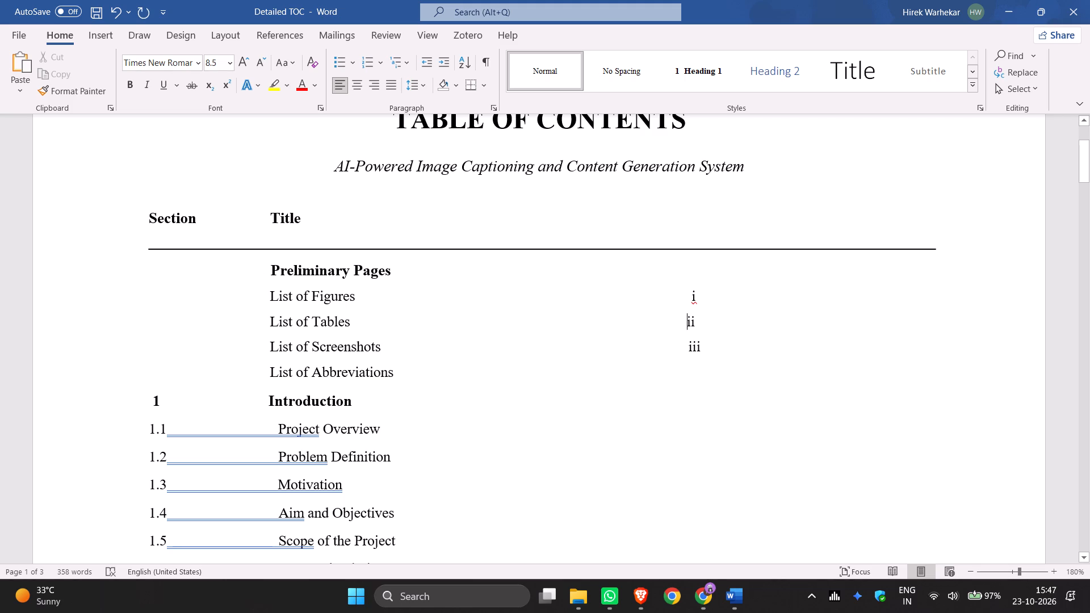
pyautogui.press('space')
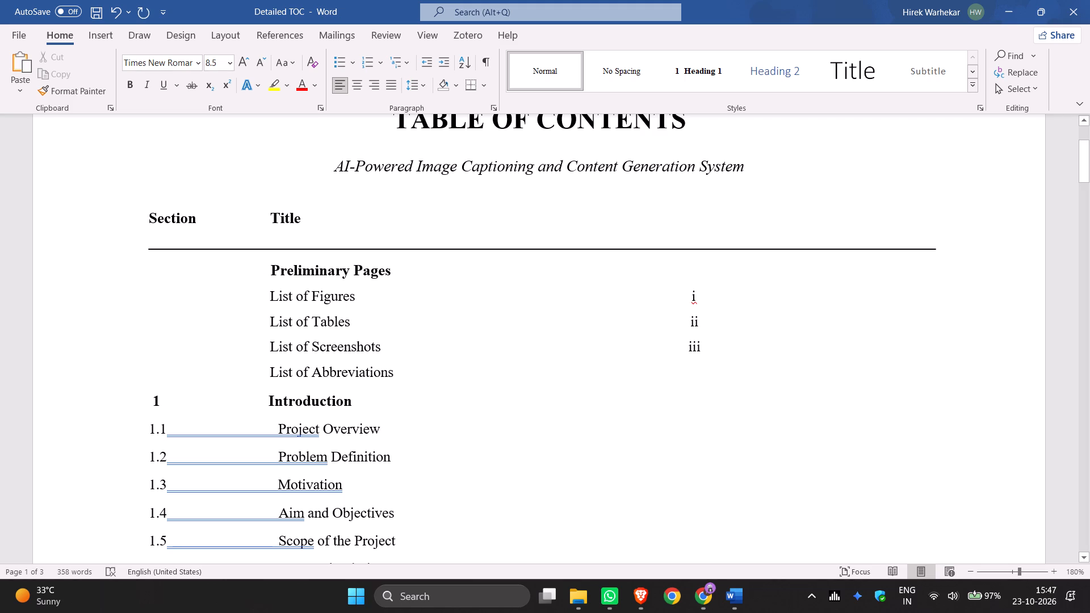
pyautogui.click(691, 293)
pyautogui.press('space')
# Add page number iv to the List of Abbreviations entry and adjust its spacing to align beneath the iii.
pyautogui.click(416, 380)
pyautogui.press('space')
pyautogui.press('space')
pyautogui.press('space')
pyautogui.press('space')
pyautogui.press('space')
pyautogui.press('space')
pyautogui.press('space')
pyautogui.press('space')
pyautogui.press('space')
pyautogui.press('space')
pyautogui.press('space')
pyautogui.press('space')
pyautogui.press('space')
pyautogui.press('space')
pyautogui.press('space')
pyautogui.press('space')
pyautogui.press('space')
pyautogui.press('space')
pyautogui.press('space')
pyautogui.press('space')
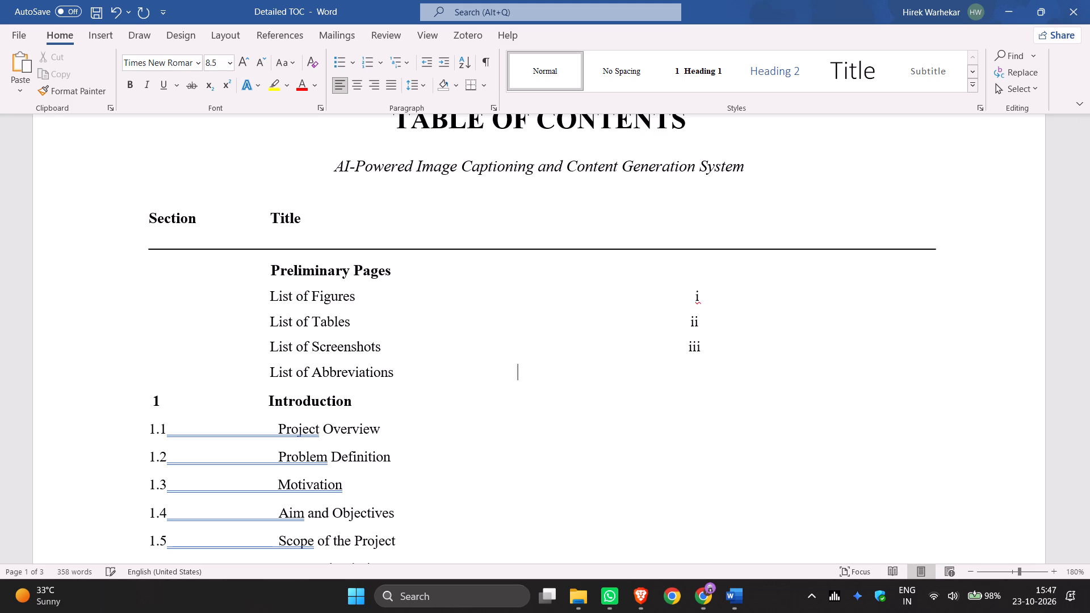
pyautogui.press('space')
pyautogui.press('space')
pyautogui.press('space')
pyautogui.press('space')
pyautogui.press('i')
pyautogui.press('v')
pyautogui.press('Left')
pyautogui.press('Left')
pyautogui.press('BackSpace')
pyautogui.press('BackSpace')
pyautogui.press('space')
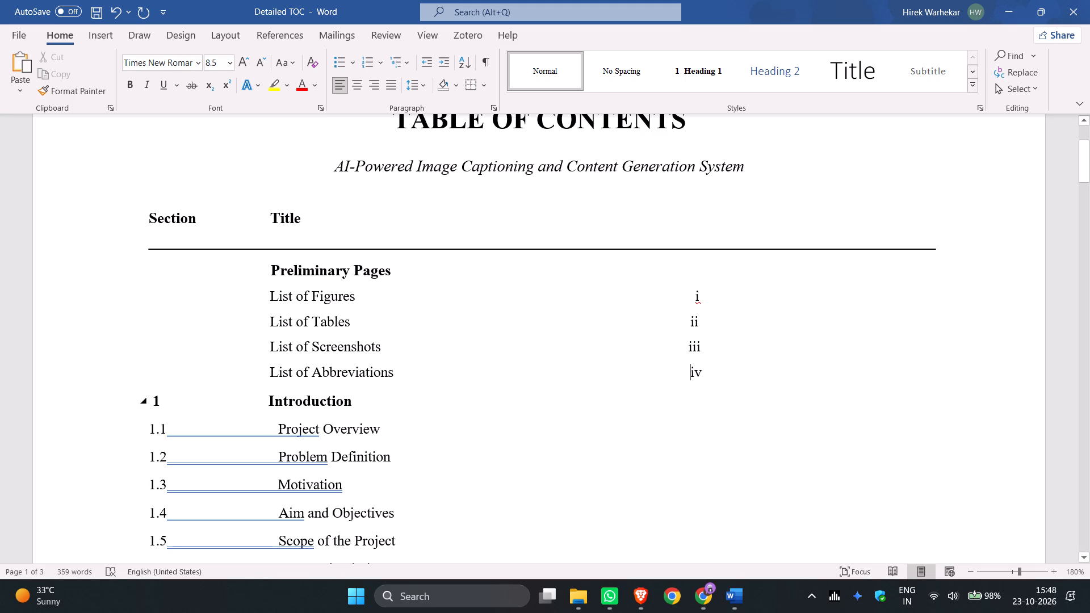
# Add page number 1 to the Introduction heading entry, spaced out to sit beneath the iv.
pyautogui.click(374, 402)
pyautogui.press('space')
pyautogui.press('space')
pyautogui.press('space')
pyautogui.press('space')
pyautogui.press('space')
pyautogui.press('space')
pyautogui.press('space')
pyautogui.press('space')
pyautogui.press('space')
pyautogui.press('space')
pyautogui.press('space')
pyautogui.press('space')
pyautogui.press('space')
pyautogui.press('space')
pyautogui.press('space')
pyautogui.press('space')
pyautogui.press('space')
pyautogui.press('space')
pyautogui.press('space')
pyautogui.press('space')
pyautogui.press('space')
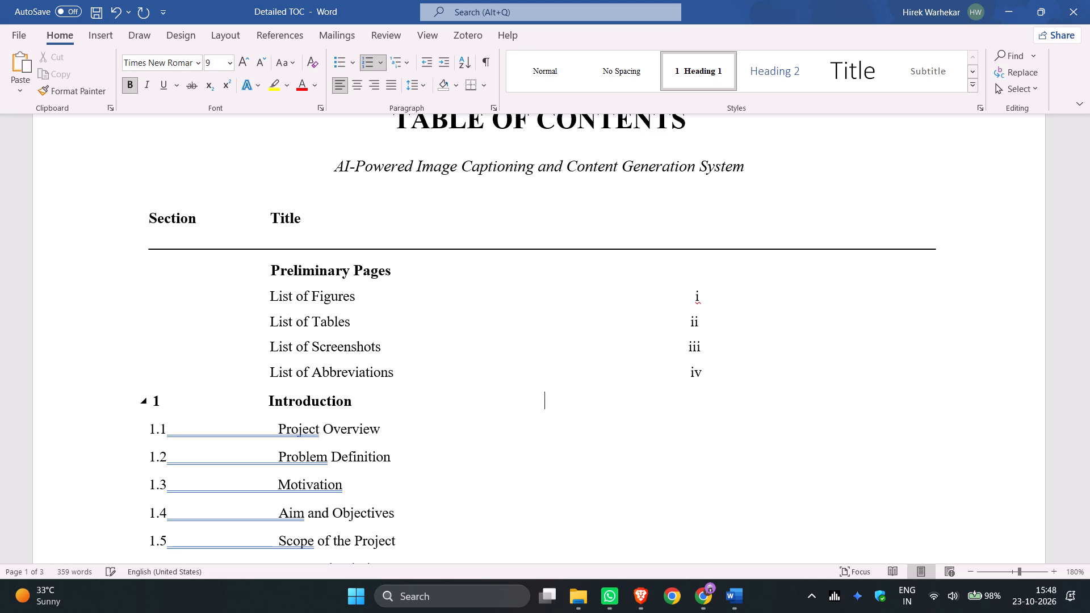
pyautogui.press('space')
pyautogui.press('space')
pyautogui.press('space')
pyautogui.press('space')
pyautogui.press('space')
pyautogui.press('space')
pyautogui.press('space')
pyautogui.press('space')
pyautogui.press('space')
pyautogui.press('space')
pyautogui.press('1')
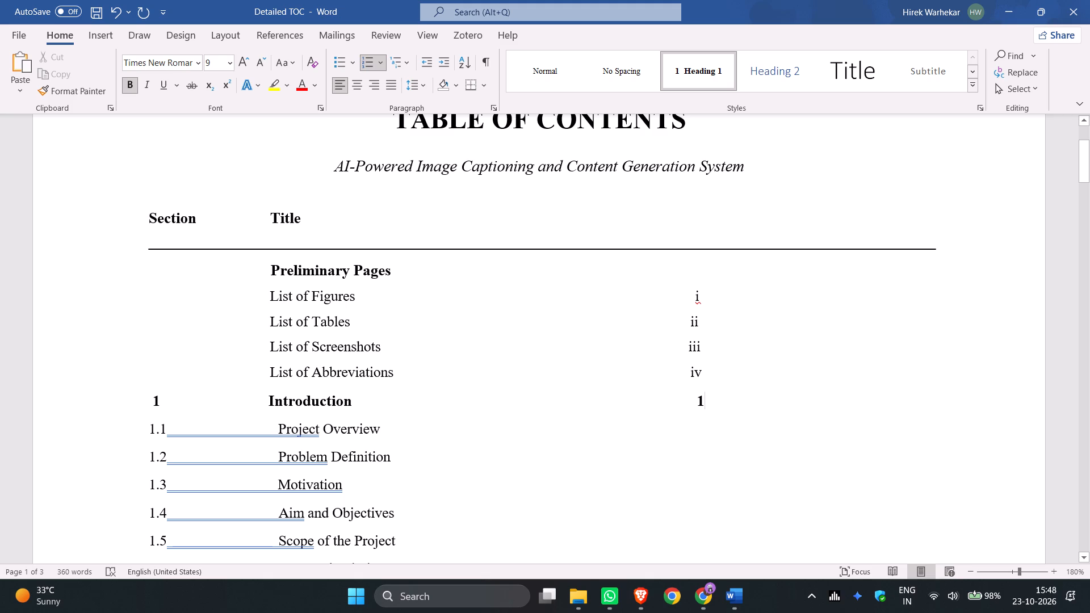
# Insert spaces after the Project Overview entry up to just short of the page-number column.
pyautogui.click(412, 429)
pyautogui.press('space')
pyautogui.press('space')
pyautogui.press('space')
pyautogui.press('space')
pyautogui.press('space')
pyautogui.press('space')
pyautogui.press('space')
pyautogui.press('space')
pyautogui.press('space')
pyautogui.press('space')
pyautogui.press('space')
pyautogui.press('space')
pyautogui.press('space')
pyautogui.press('space')
pyautogui.press('space')
pyautogui.press('space')
pyautogui.press('space')
pyautogui.press('space')
pyautogui.press('space')
pyautogui.press('space')
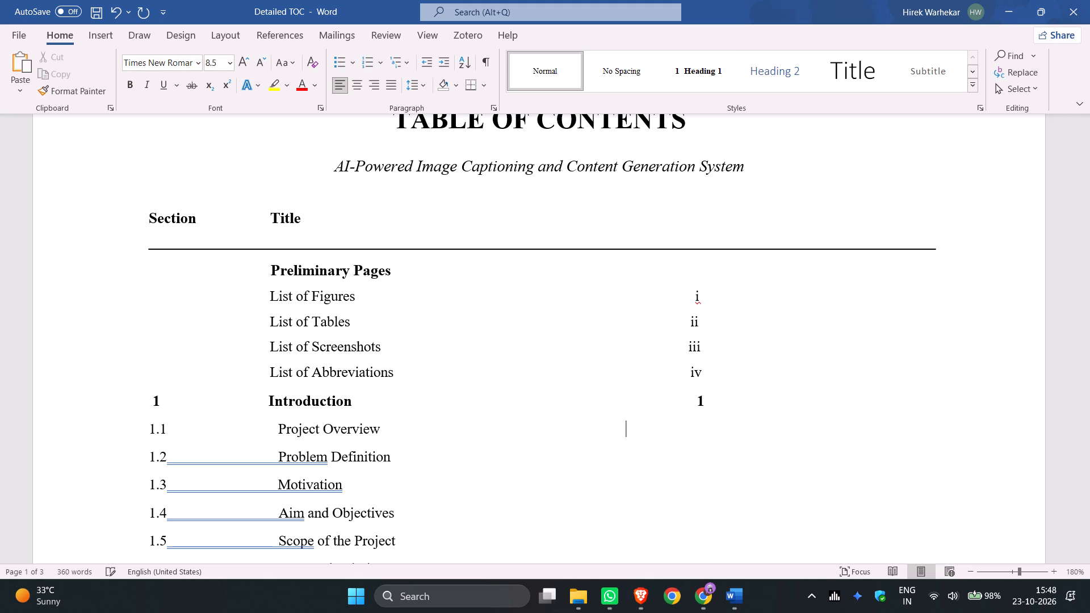
pyautogui.press('space')
pyautogui.press('space')
pyautogui.press('space')
pyautogui.press('space')
pyautogui.press('space')
pyautogui.press('space')
# Indent section number 1.1 with 14 spaces so it sits closer to the Project Overview title.
pyautogui.scroll(-1, 357, 434)
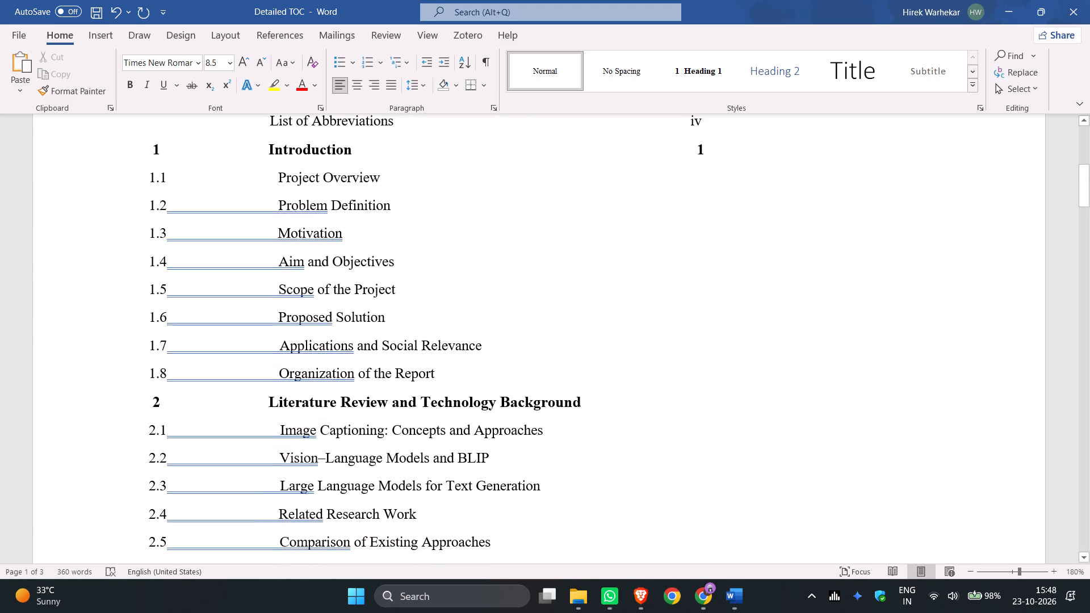
pyautogui.scroll(1, 395, 345)
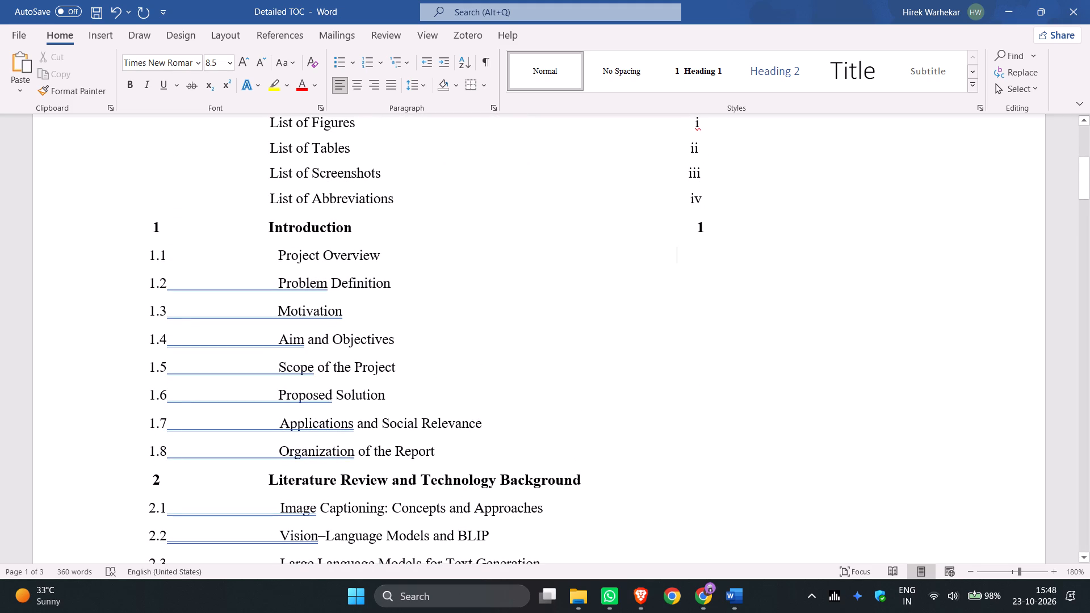
pyautogui.click(148, 259)
pyautogui.press('space')
pyautogui.press('space')
pyautogui.press('space')
pyautogui.press('space')
pyautogui.press('space')
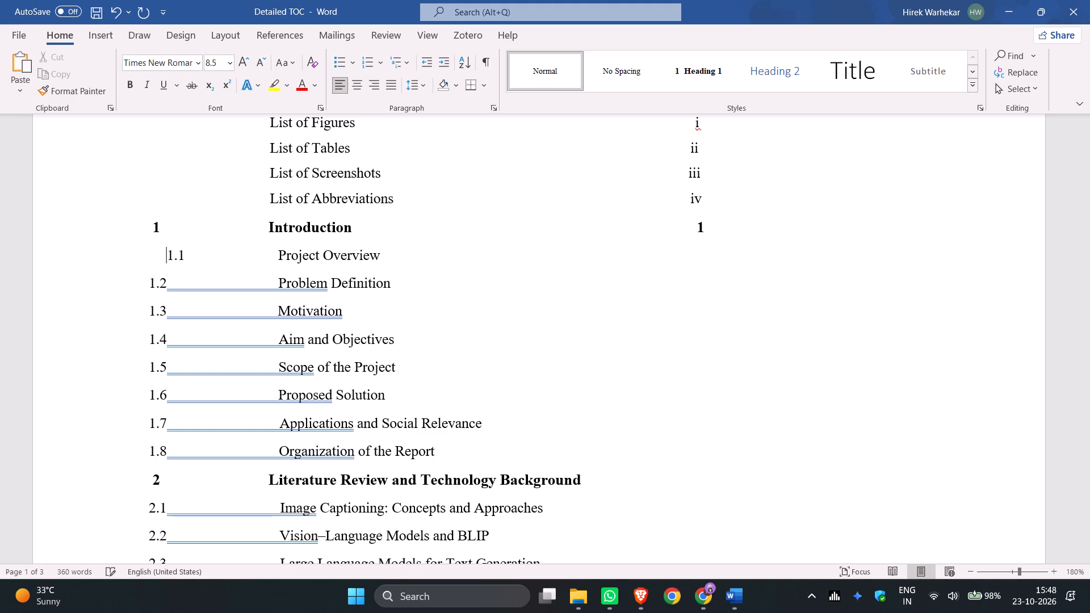
pyautogui.press('space')
pyautogui.press('space')
pyautogui.press('space')
pyautogui.press('space')
pyautogui.press('space')
pyautogui.press('space')
pyautogui.press('space')
pyautogui.press('space')
pyautogui.press('space')
# Indent section number 1.2 with 14 spaces to align it beneath 1.1.
pyautogui.click(149, 282)
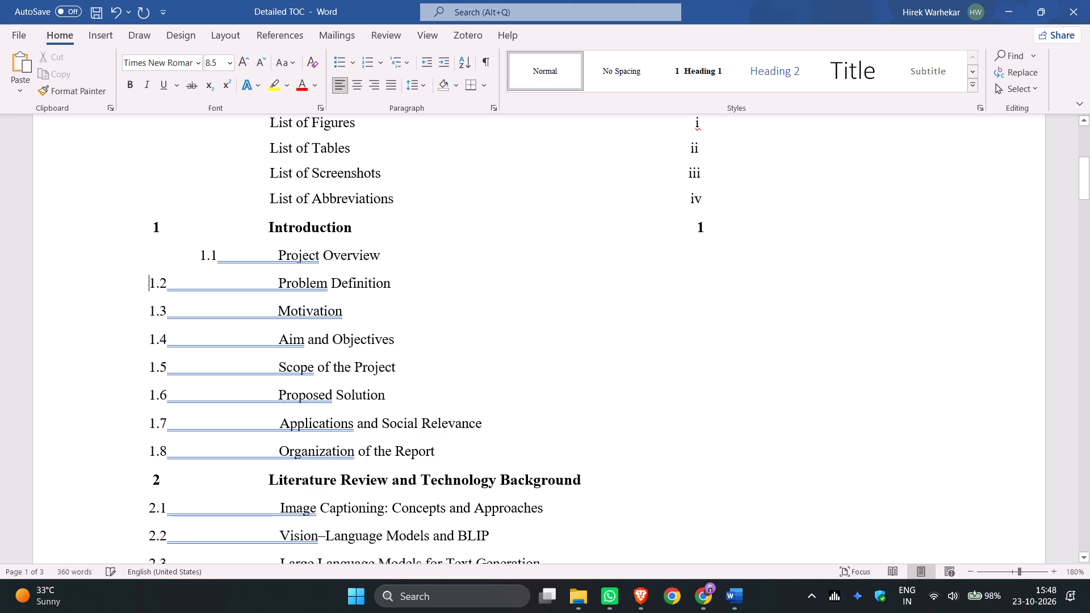
pyautogui.press('space')
pyautogui.press('space')
pyautogui.press('space')
pyautogui.press('space')
pyautogui.press('space')
pyautogui.press('space')
pyautogui.press('space')
pyautogui.press('space')
pyautogui.press('space')
pyautogui.press('space')
pyautogui.press('space')
pyautogui.press('space')
pyautogui.press('space')
pyautogui.press('space')
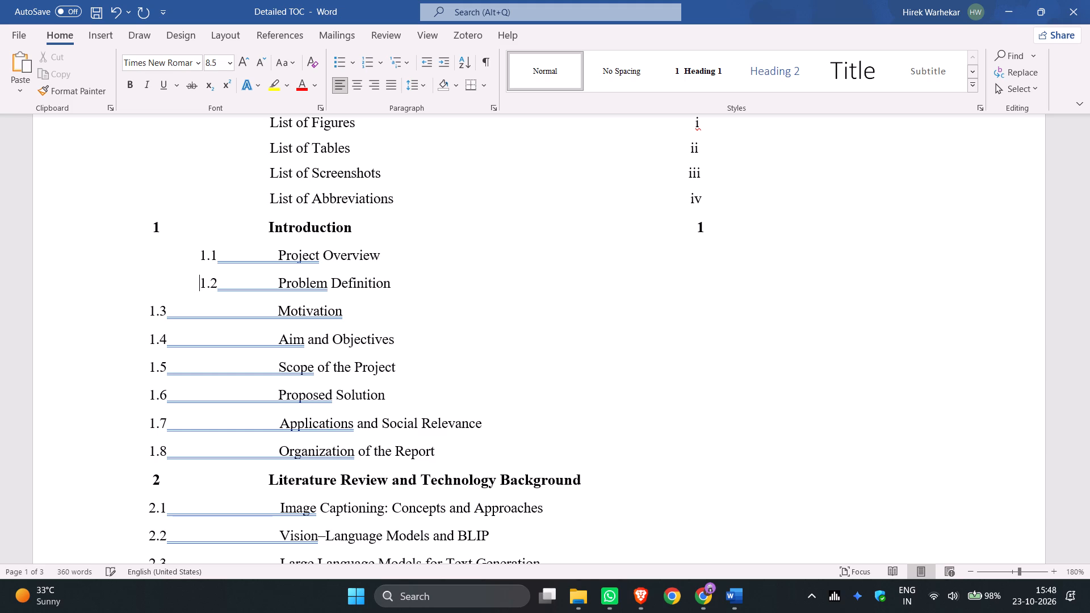
# Indent section number 1.3, before Motivation, with spaces to bring it beneath 1.2.
pyautogui.click(148, 309)
pyautogui.press('space')
pyautogui.press('space')
pyautogui.press('space')
pyautogui.press('space')
pyautogui.press('space')
pyautogui.press('space')
pyautogui.press('space')
pyautogui.press('space')
pyautogui.press('space')
pyautogui.press('space')
pyautogui.press('space')
pyautogui.press('space')
pyautogui.press('space')
pyautogui.press('space')
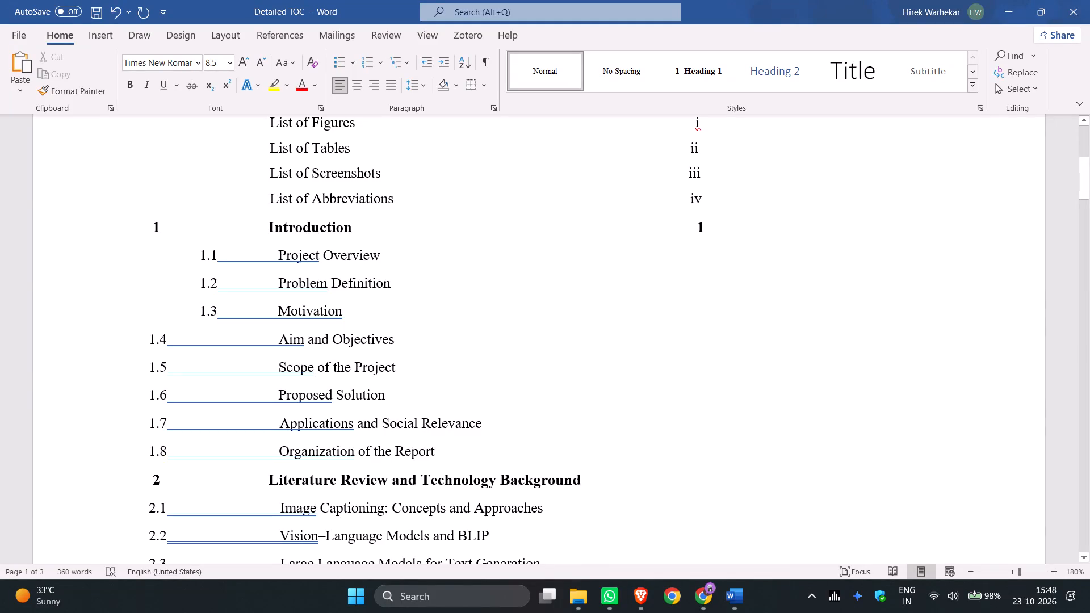
# Indent section number 1.4 with spaces to align beneath 1.3, undoing the accidental merge with the Motivation line.
pyautogui.click(149, 341)
pyautogui.press('space')
pyautogui.press('BackSpace')
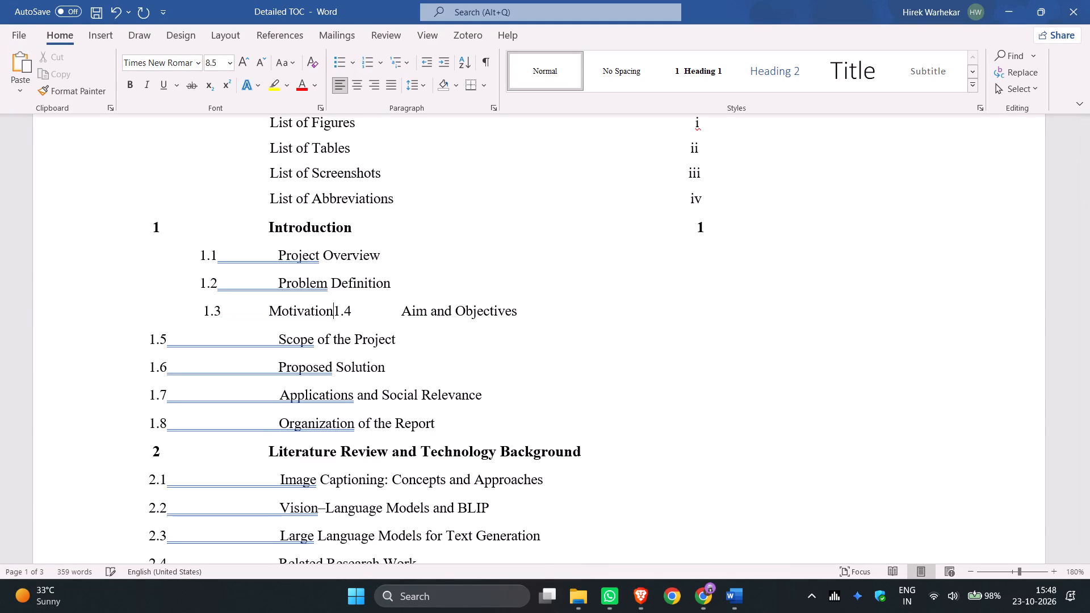
pyautogui.hotkey('ctrl', 'z')
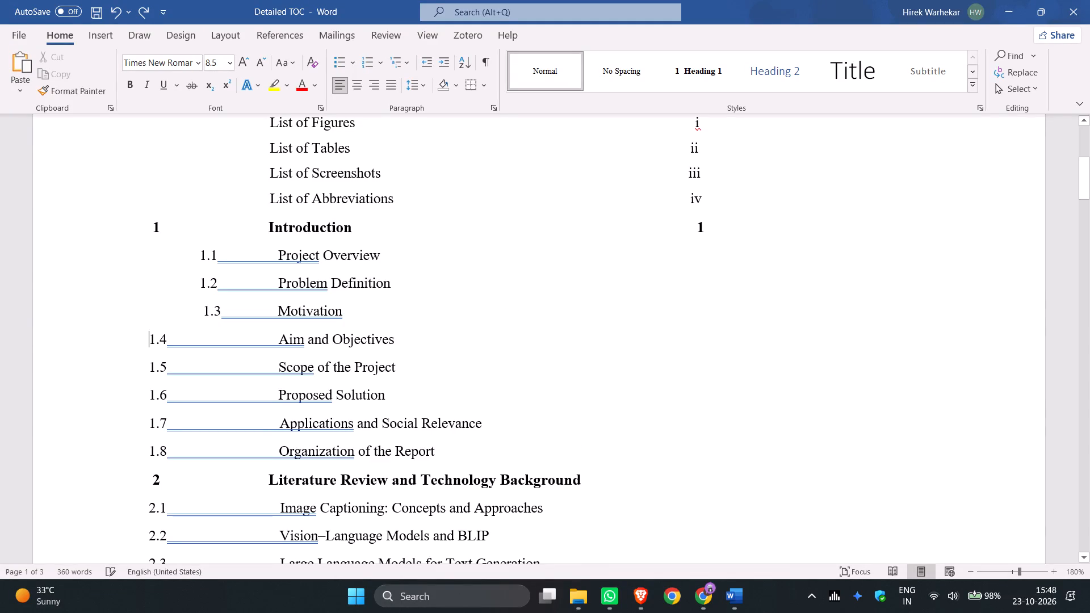
pyautogui.press('space')
pyautogui.press('space')
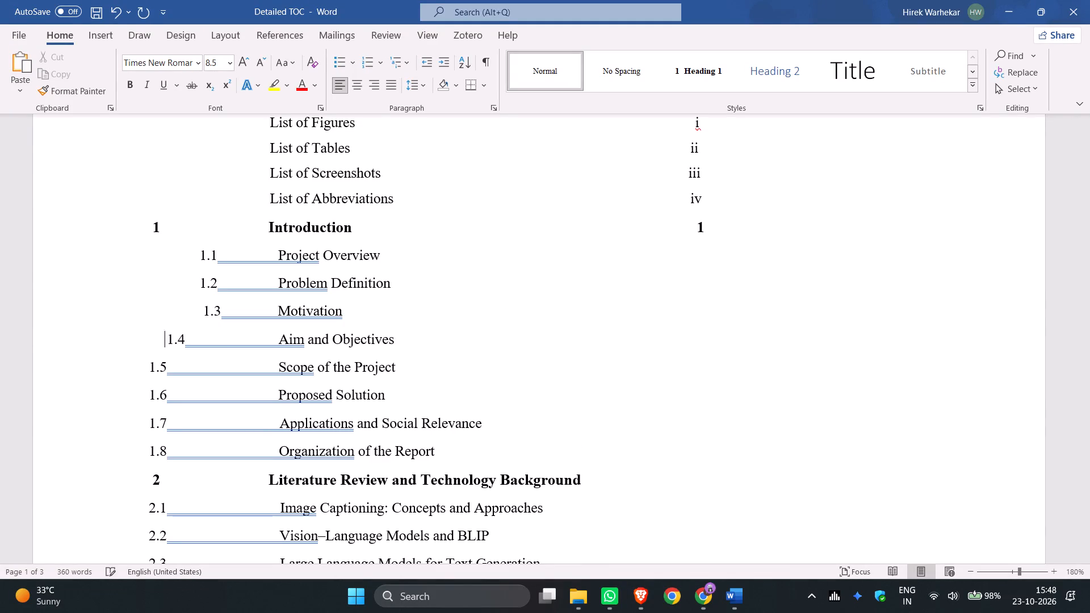
pyautogui.press('space')
pyautogui.press('space')
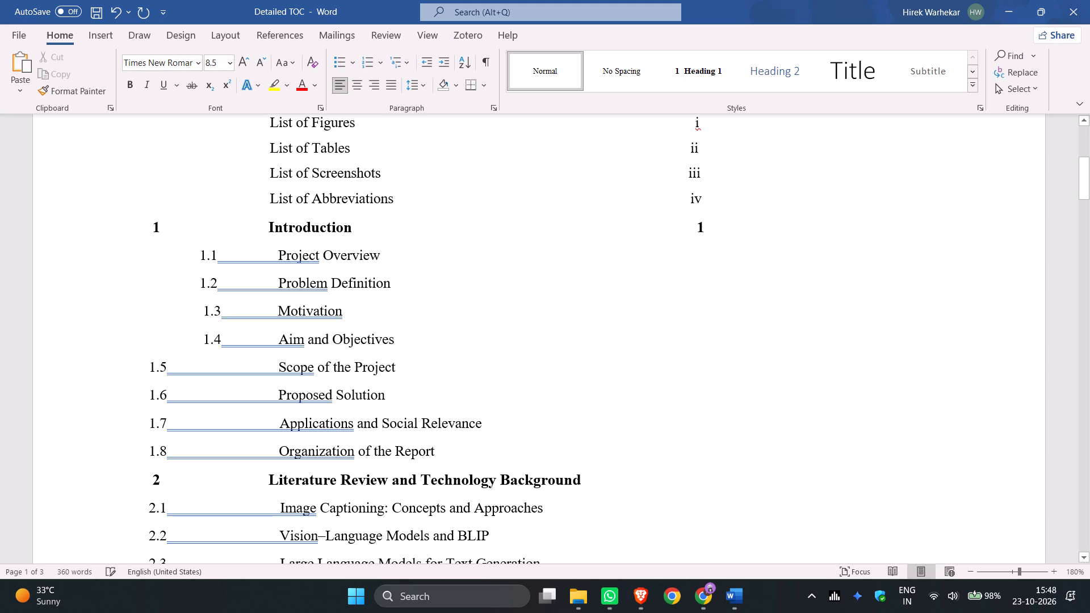
# Indent section number 1.5, before Scope of the Project, with 15 spaces to align it beneath 1.4.
pyautogui.click(150, 369)
pyautogui.press('space')
pyautogui.press('space')
pyautogui.press('space')
pyautogui.press('space')
pyautogui.press('space')
pyautogui.press('space')
pyautogui.press('space')
pyautogui.press('space')
pyautogui.press('space')
pyautogui.press('space')
pyautogui.press('space')
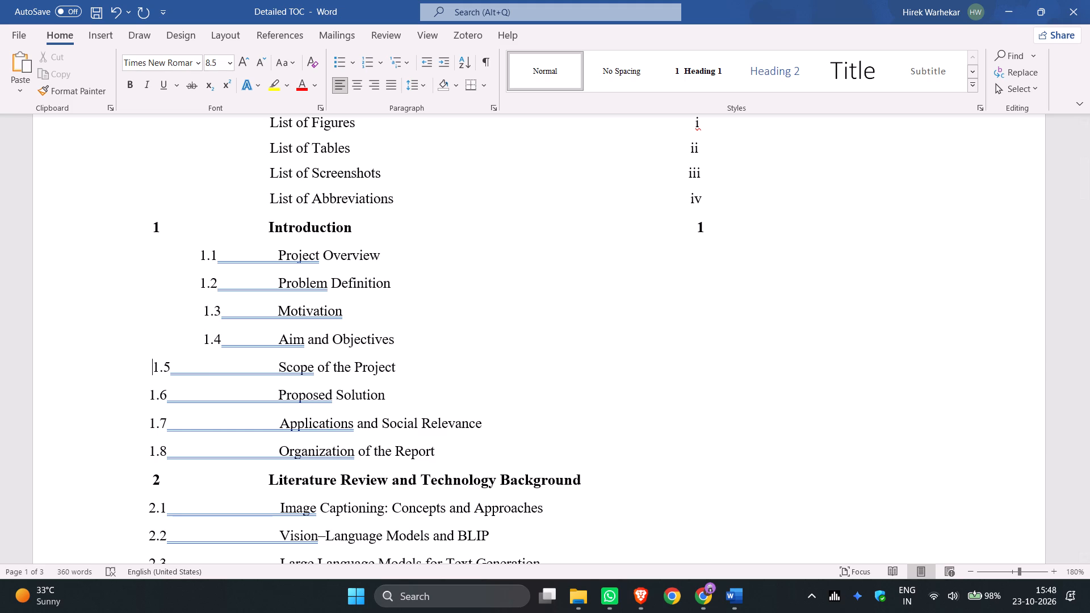
pyautogui.press('space')
pyautogui.press('space')
pyautogui.press('space')
pyautogui.press('space')
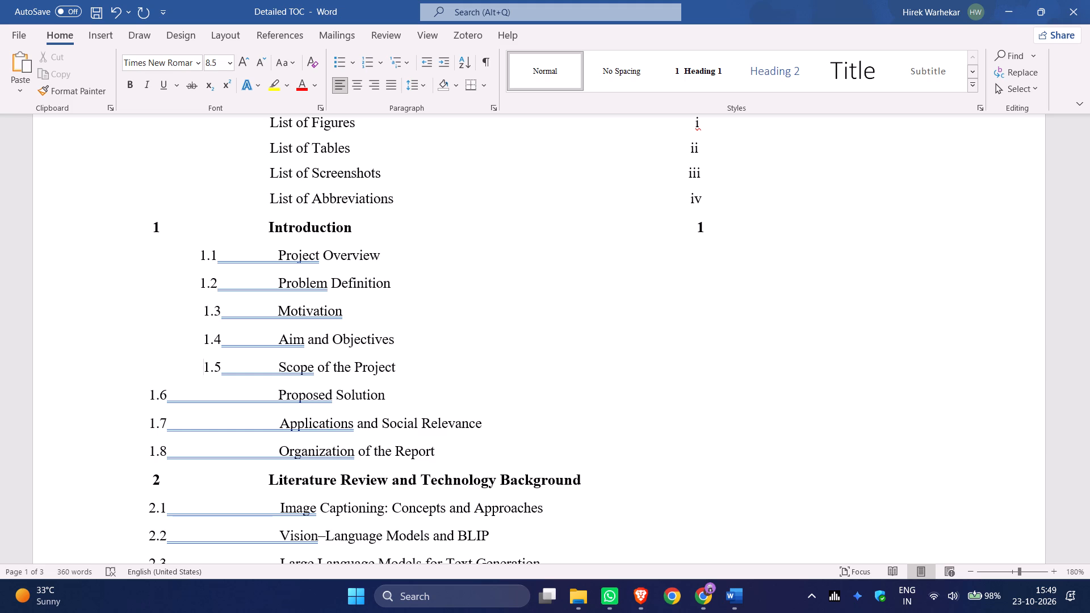
# Set the whole document's text to Times New Roman, size 12.
pyautogui.hotkey('ctrl', 'a')
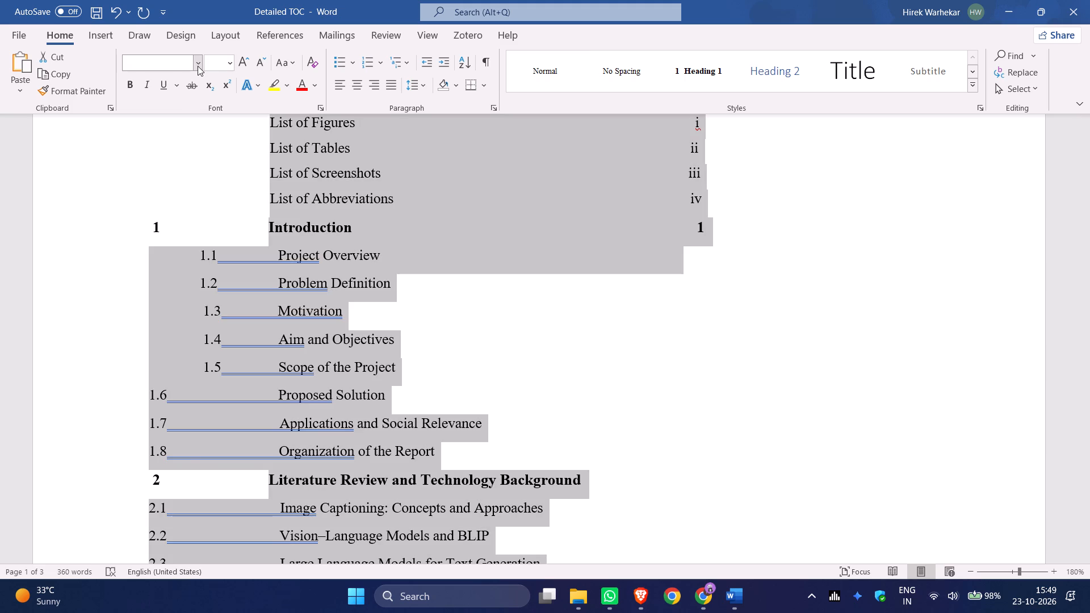
pyautogui.click(196, 65)
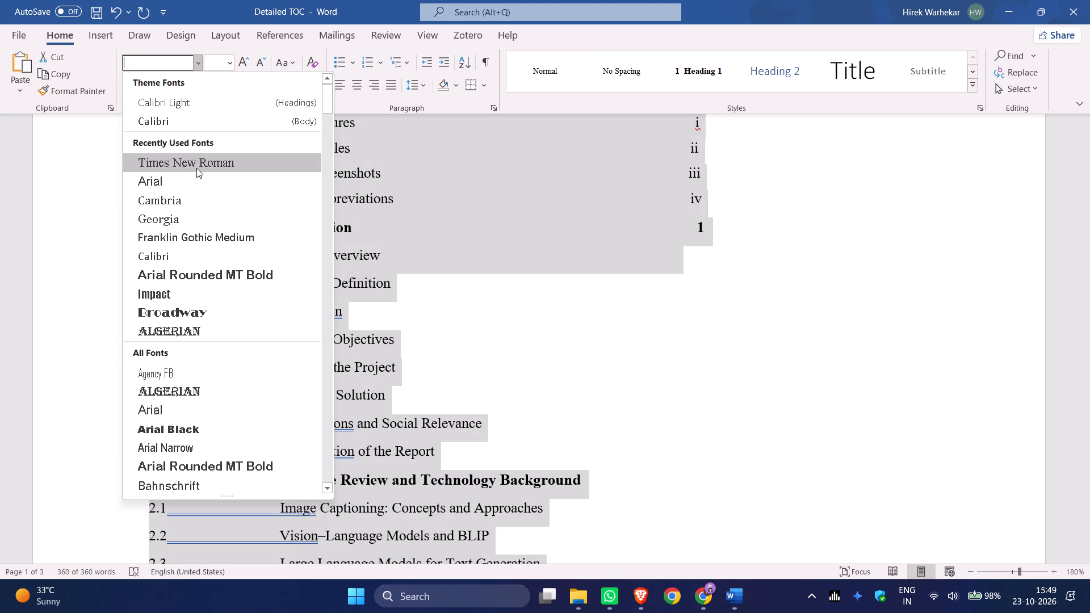
pyautogui.click(196, 168)
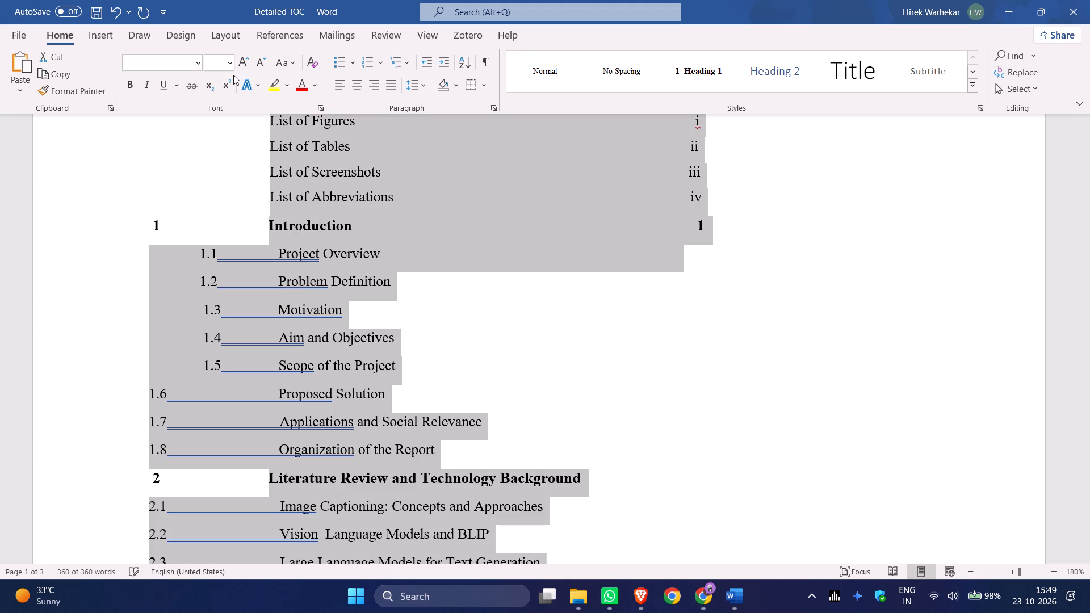
pyautogui.click(228, 60)
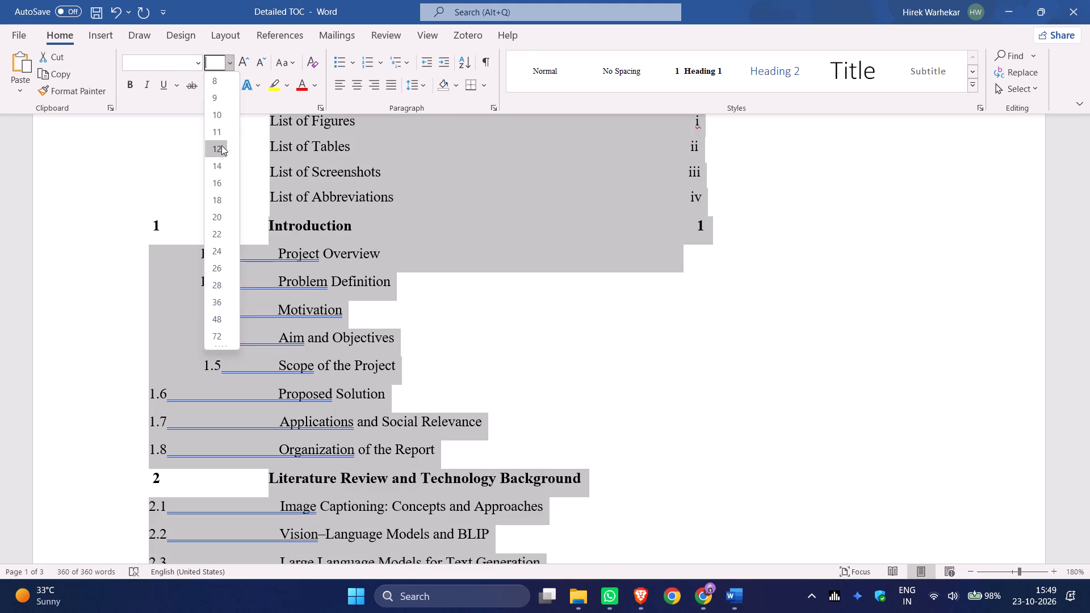
pyautogui.click(221, 148)
pyautogui.click(556, 443)
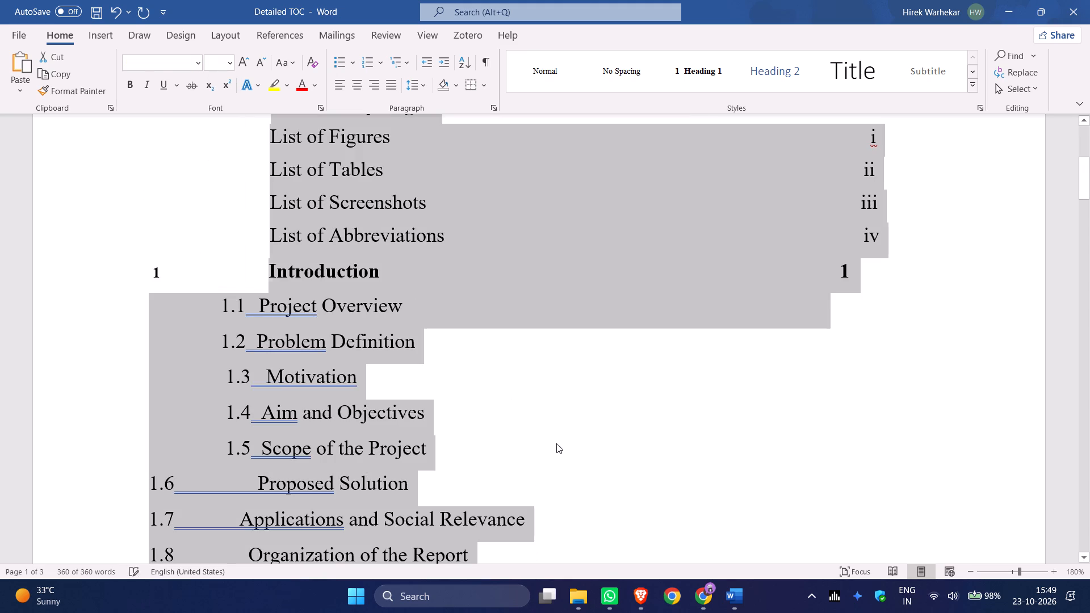
# Add five spaces before the Introduction entry's page number 1 to realign it beneath the iv.
pyautogui.keyDown('ctrl'); pyautogui.scroll(-5, 556, 443); pyautogui.keyUp('ctrl')
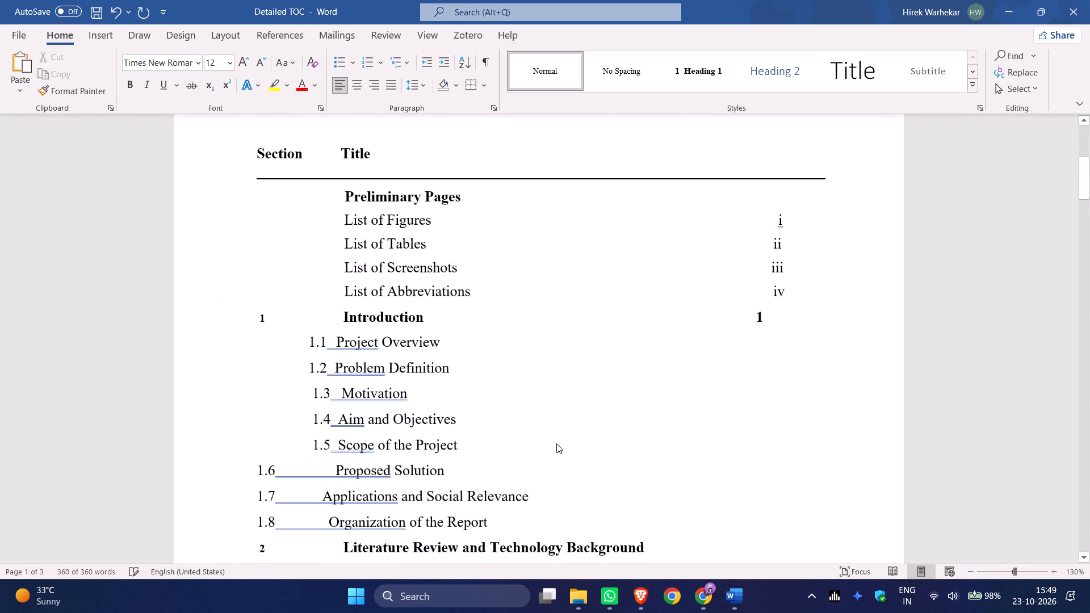
pyautogui.click(759, 325)
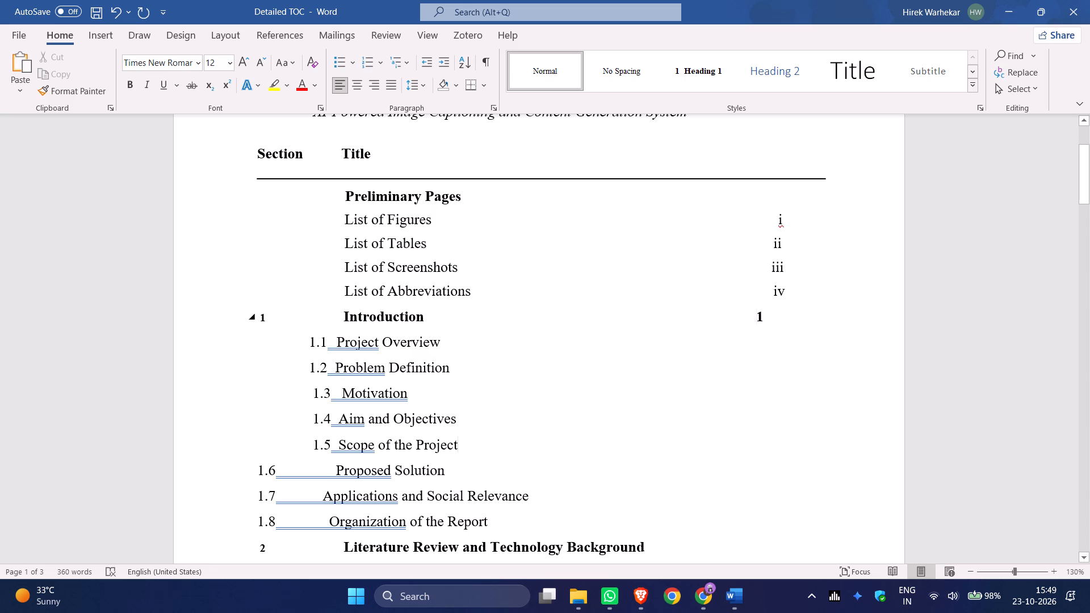
pyautogui.press('space')
pyautogui.press('space')
pyautogui.press('space')
pyautogui.press('space')
pyautogui.press('space')
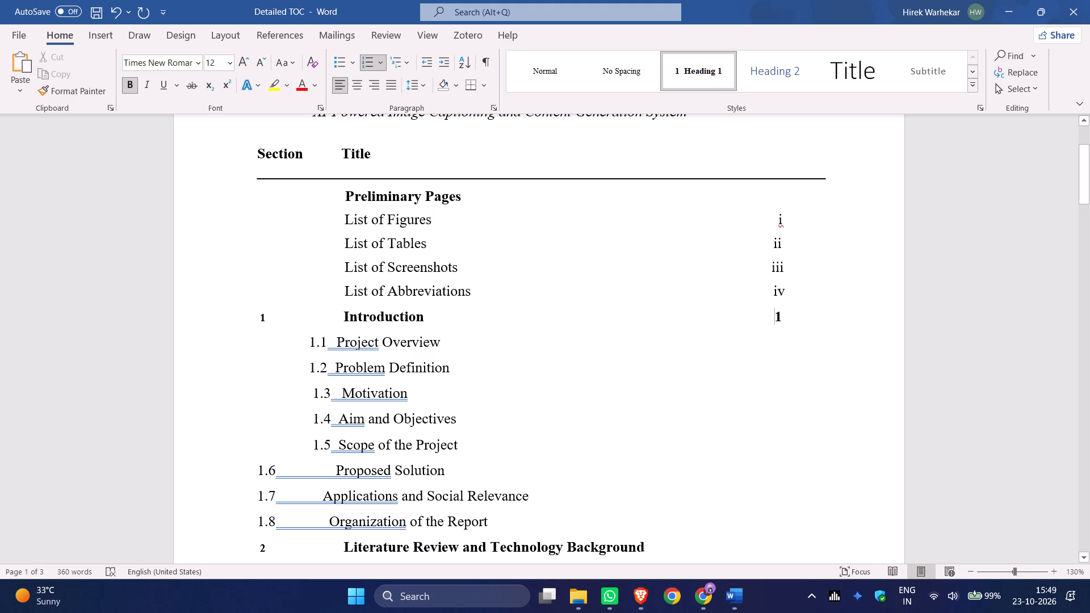
# Remove one leading space before each of section numbers 1.3, 1.4 and 1.5 to align them with 1.1 and 1.2.
pyautogui.click(311, 394)
pyautogui.press('BackSpace')
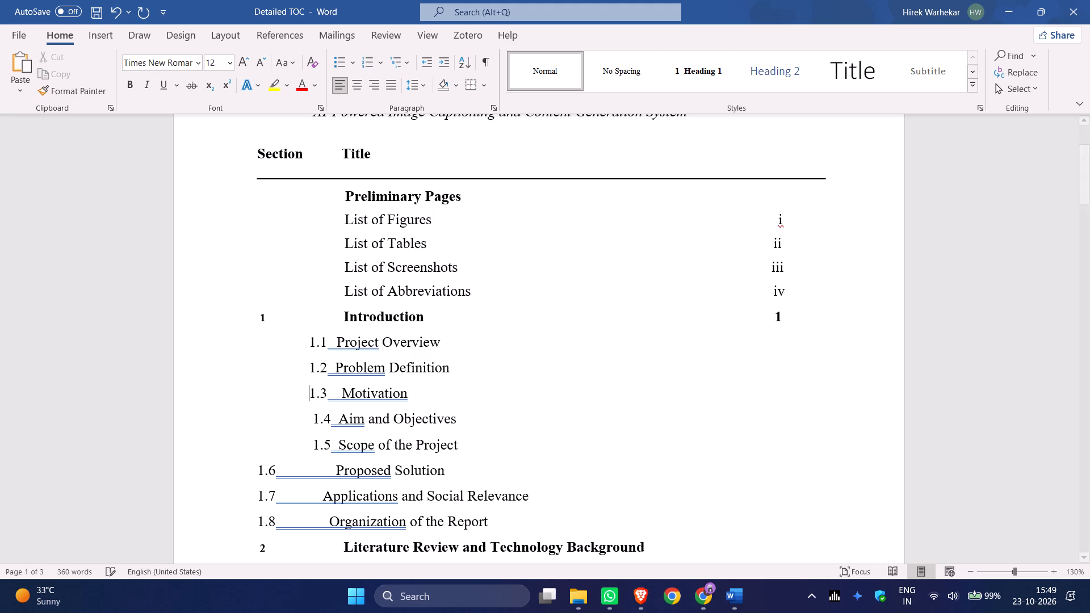
pyautogui.click(312, 422)
pyautogui.press('BackSpace')
pyautogui.click(315, 446)
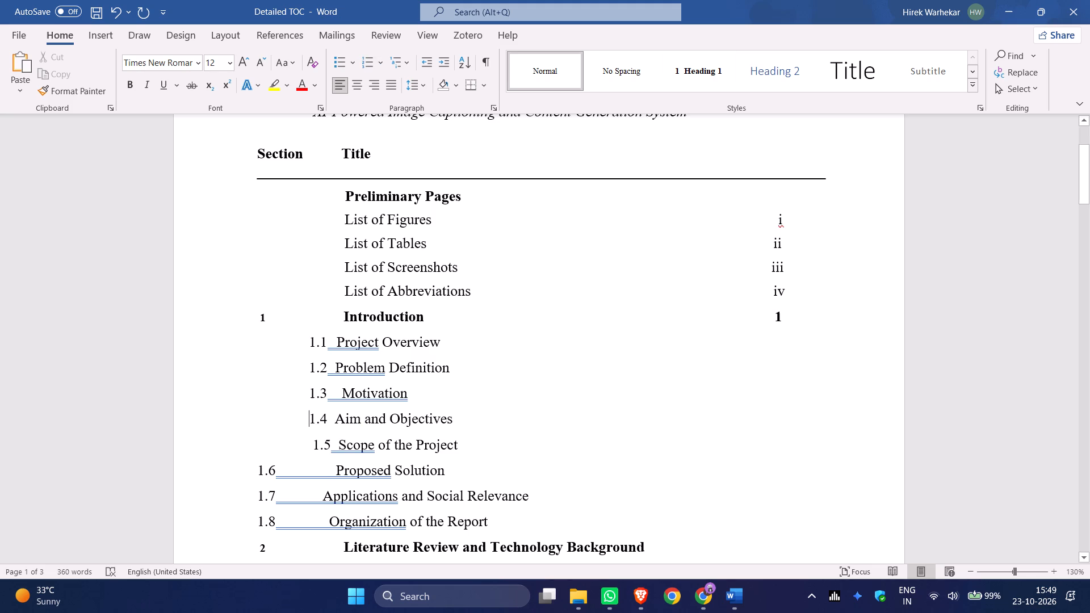
pyautogui.press('BackSpace')
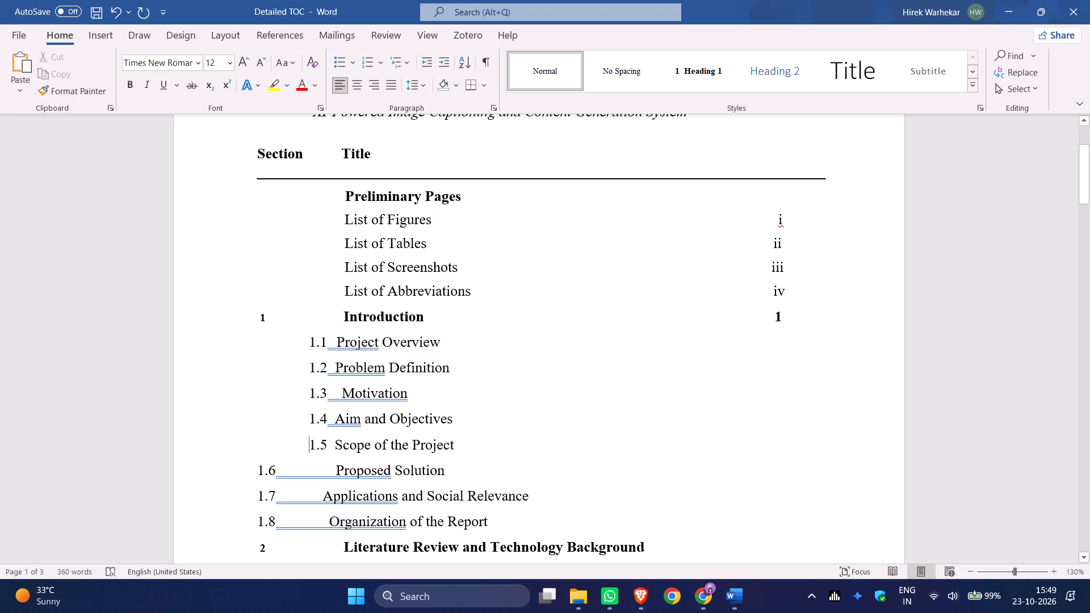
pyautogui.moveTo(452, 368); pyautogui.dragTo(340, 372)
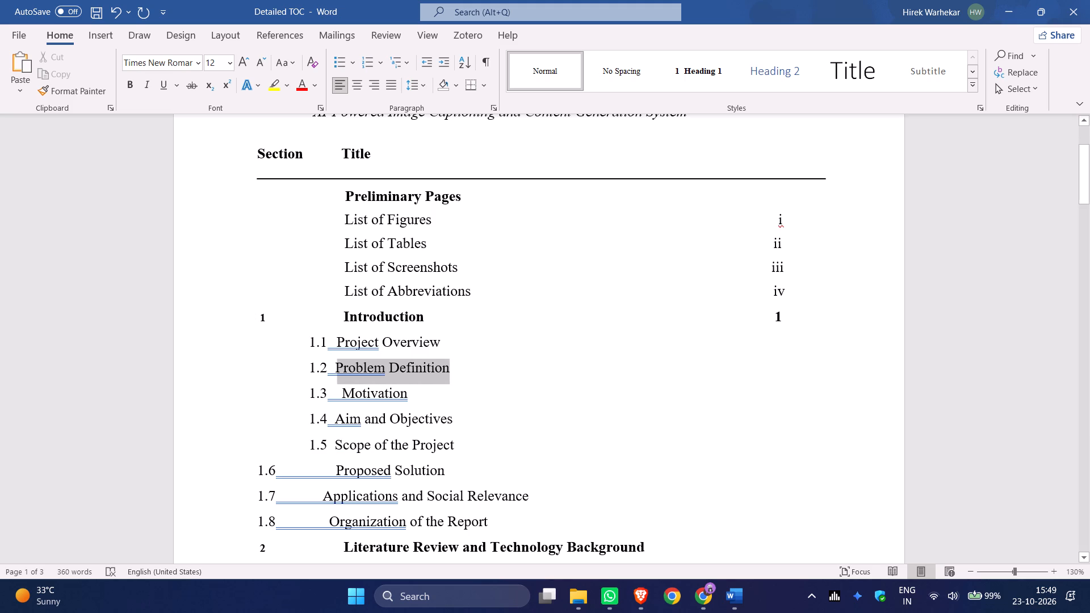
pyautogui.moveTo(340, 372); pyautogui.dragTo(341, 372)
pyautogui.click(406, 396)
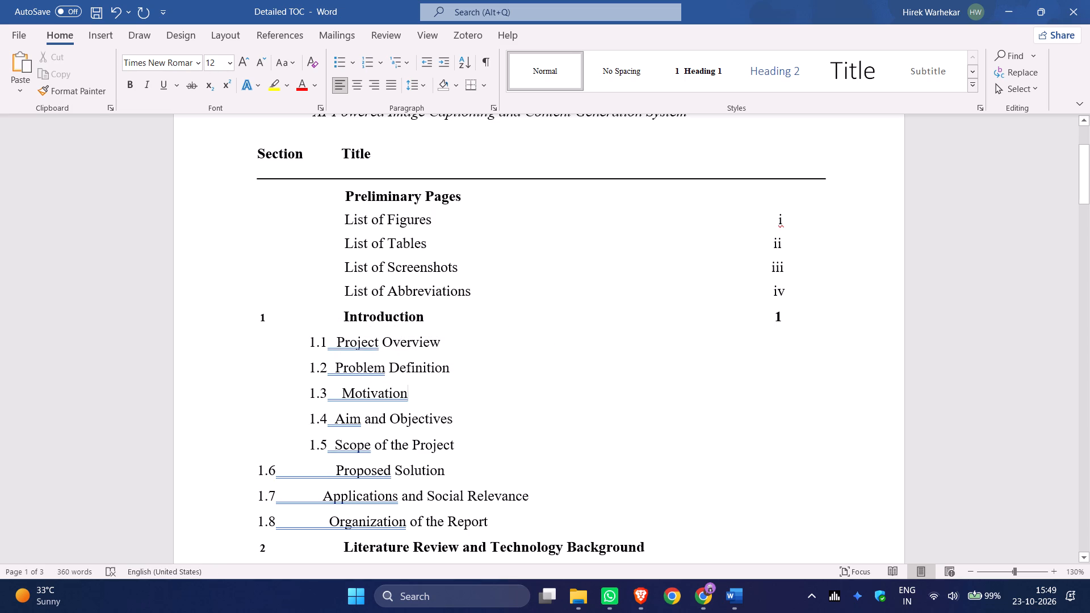
# Replace the title of entry 1.2 with "Motivation", separated from its number by three spaces.
pyautogui.moveTo(450, 369); pyautogui.dragTo(364, 370)
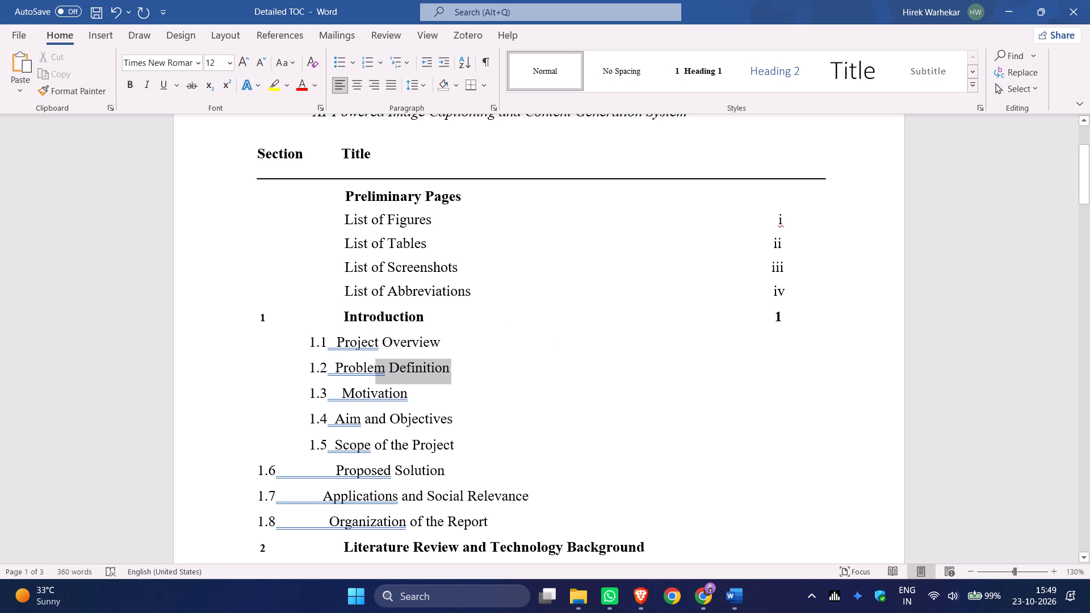
pyautogui.moveTo(364, 370); pyautogui.dragTo(341, 369)
pyautogui.hotkey('ctrl', 'x')
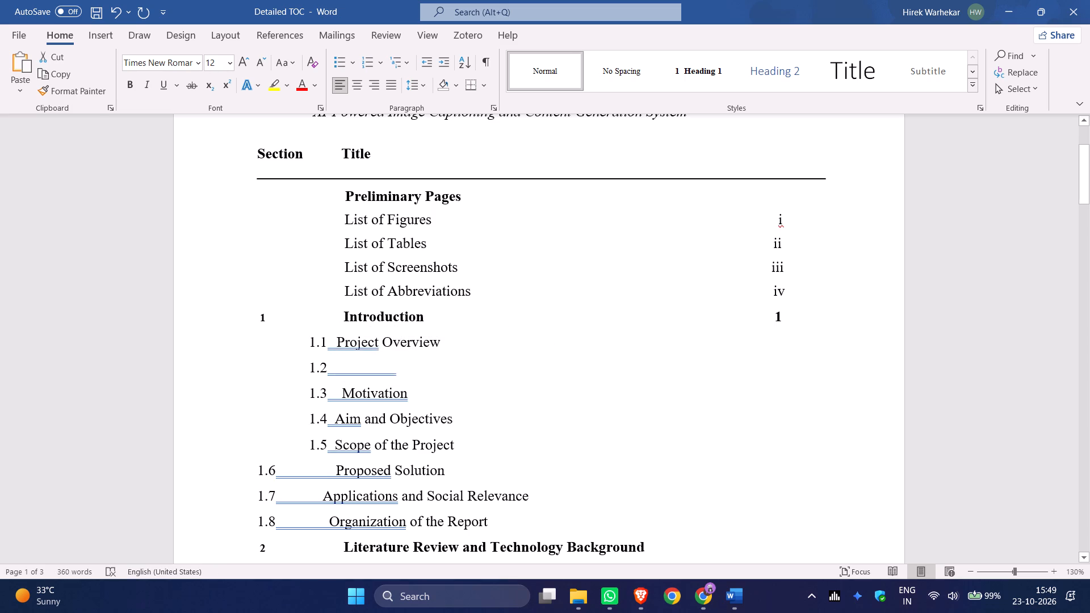
pyautogui.click(341, 369)
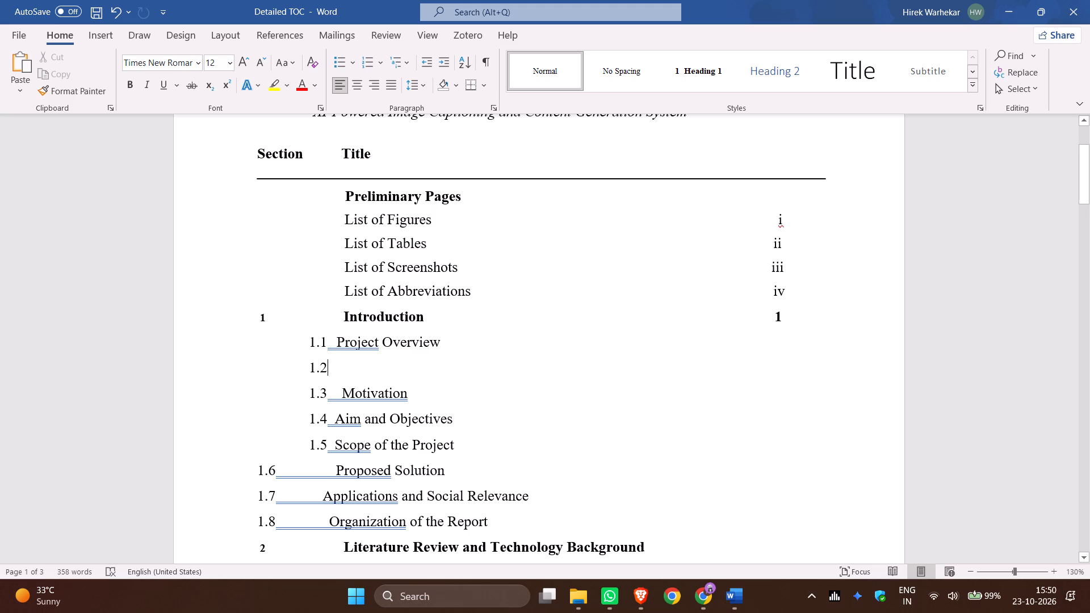
pyautogui.click(341, 369)
pyautogui.press('space')
pyautogui.press('space')
pyautogui.press('space')
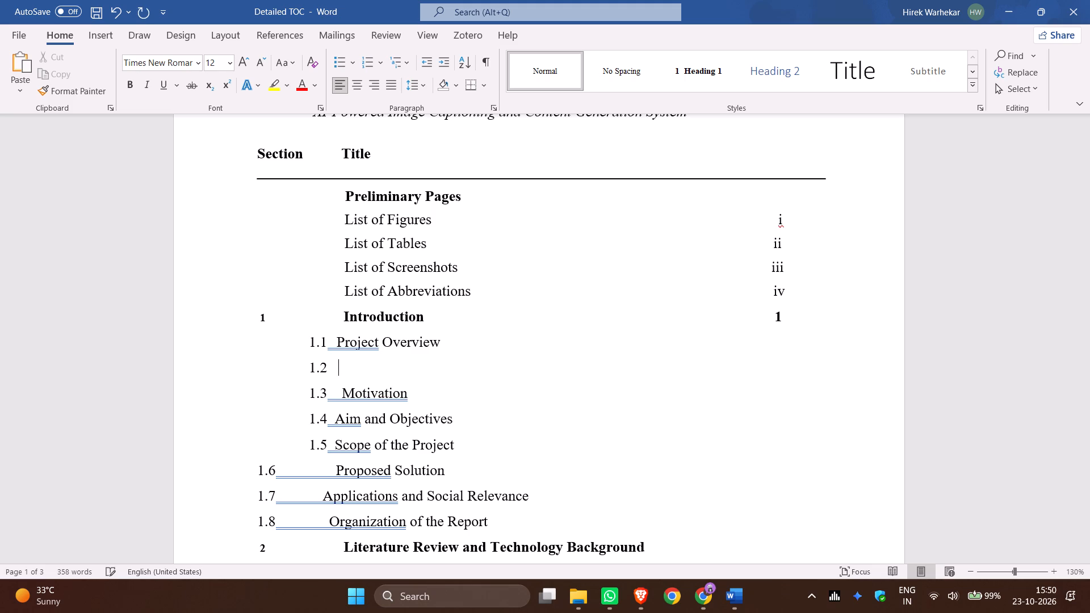
pyautogui.write('Motivation')
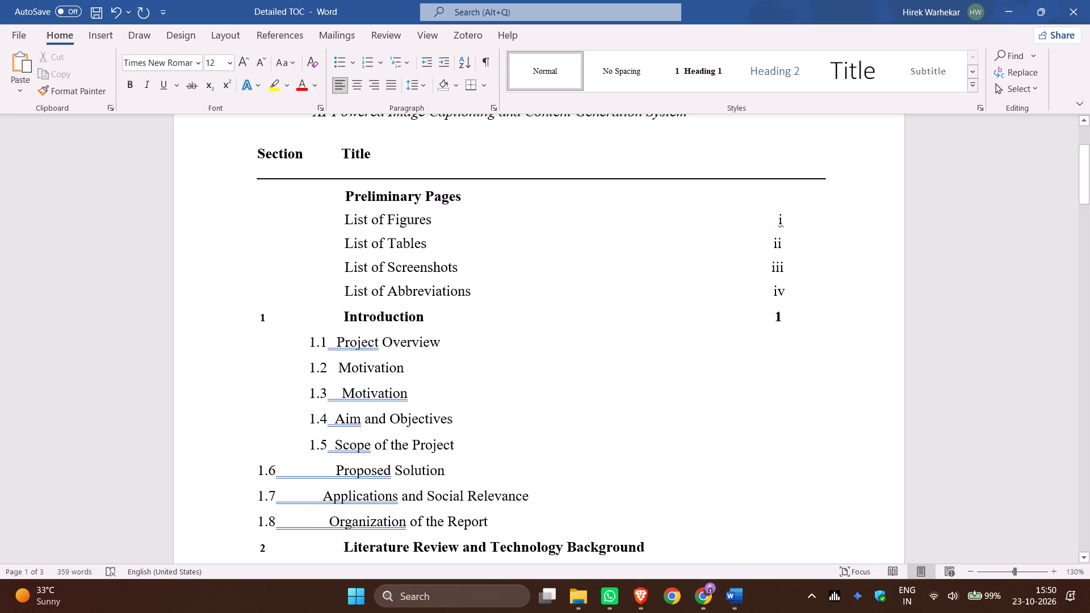
# Replace the title of entry 1.3 with "Problem Definition", separated from its number by three spaces.
pyautogui.moveTo(337, 393); pyautogui.dragTo(391, 403)
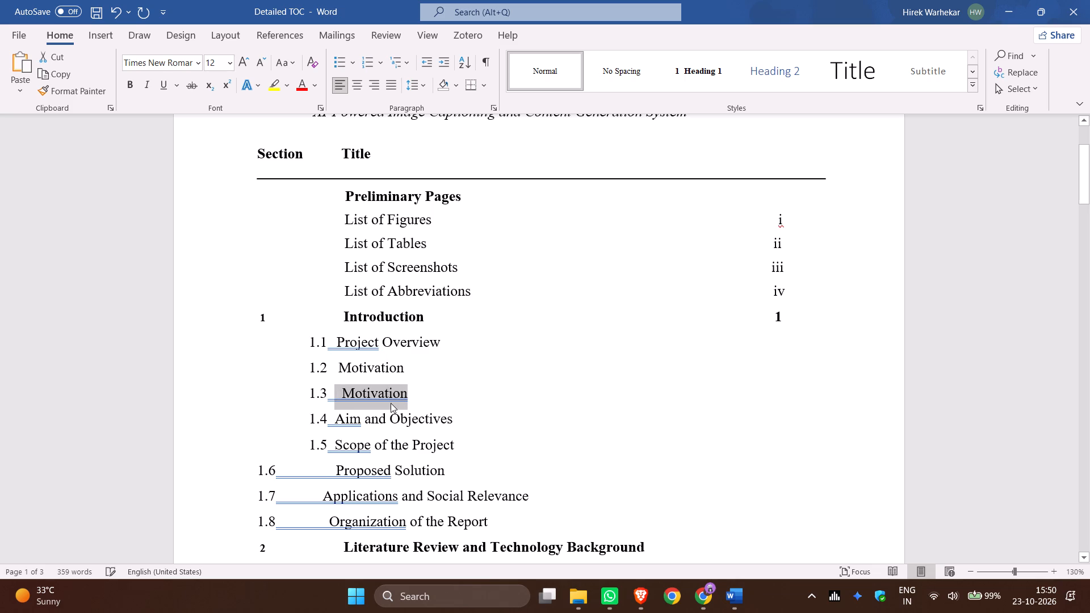
pyautogui.write('Problem')
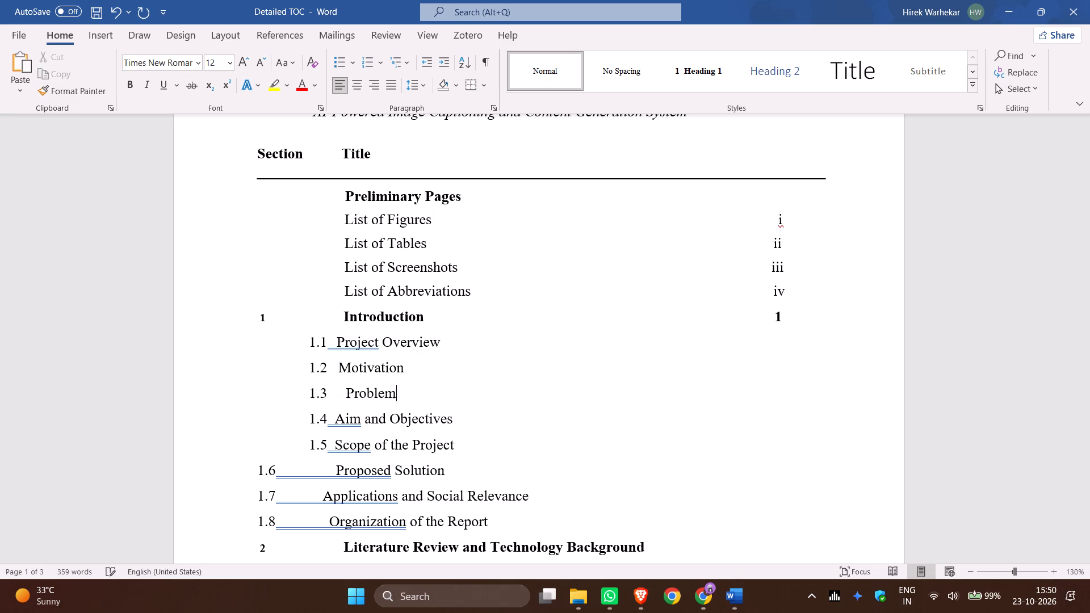
pyautogui.press('space')
pyautogui.write('Definition')
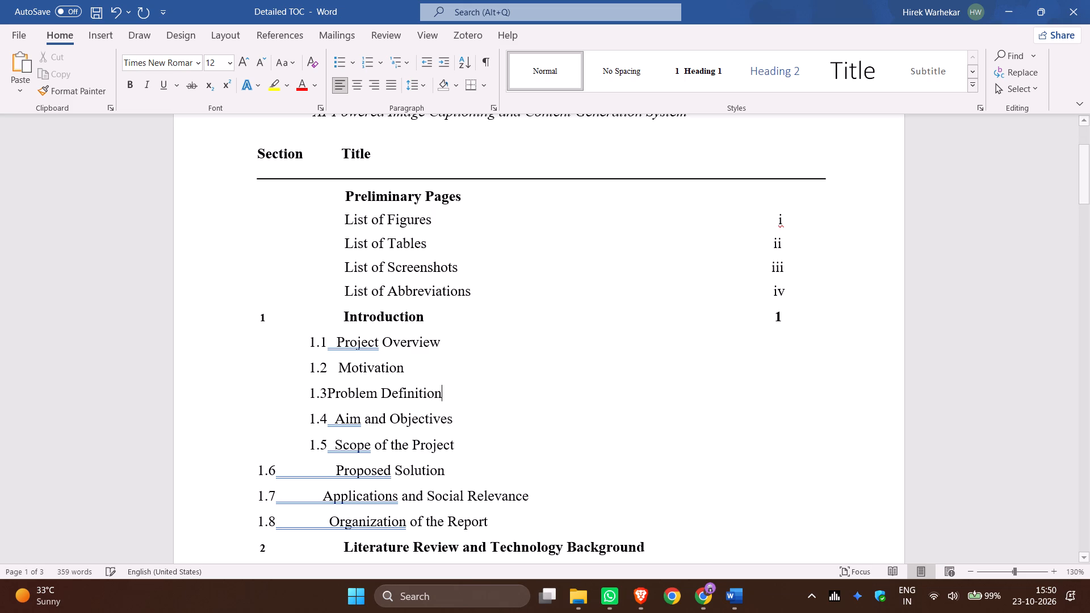
pyautogui.click(329, 399)
pyautogui.press('space')
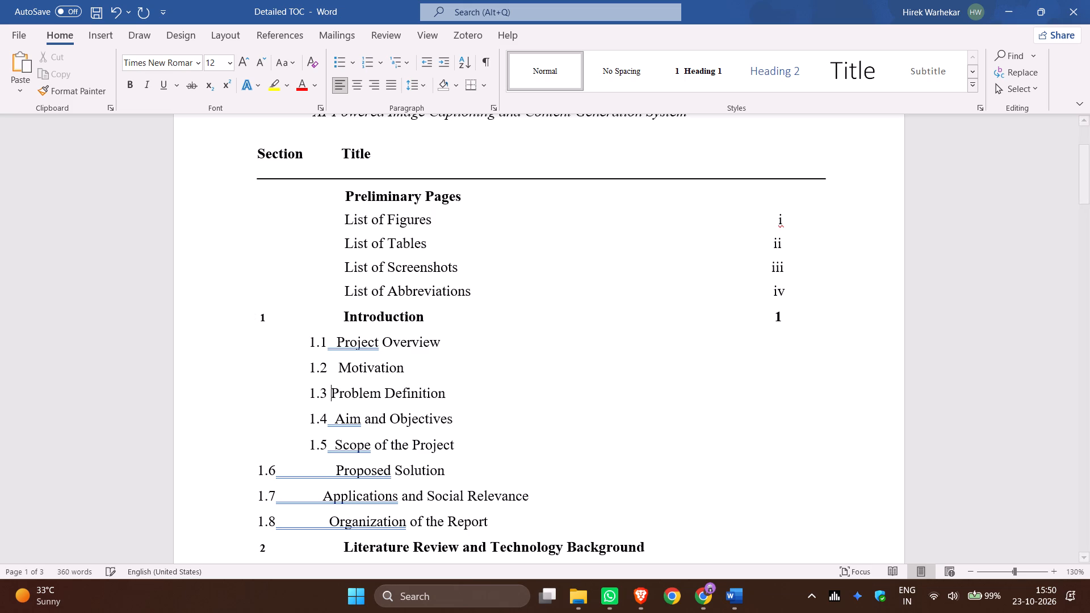
pyautogui.press('space')
pyautogui.press('space')
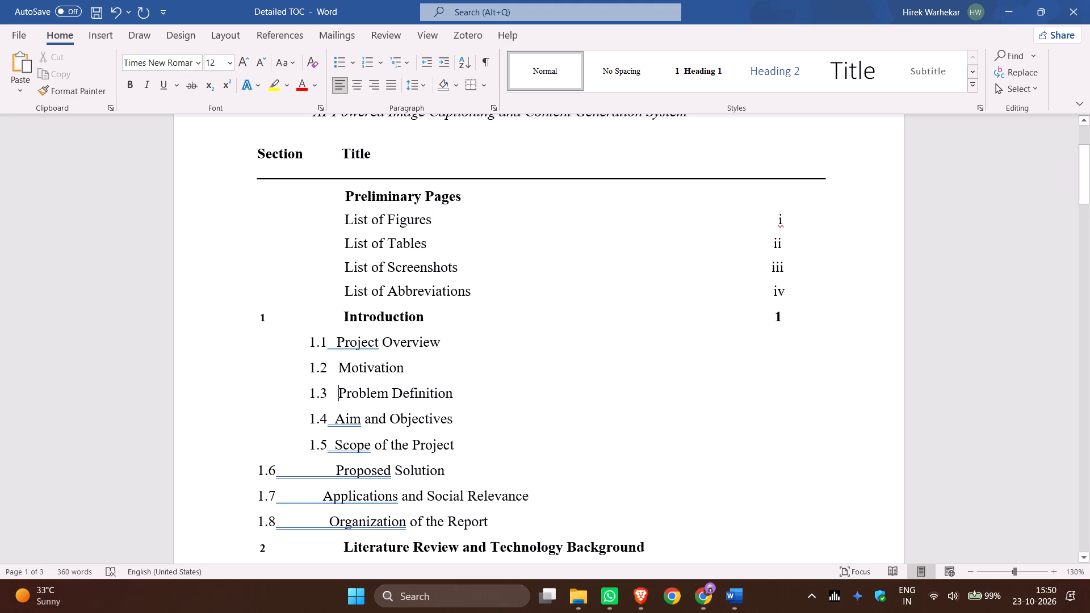
# Indent section number 1.6, before Proposed Solution, with 14 spaces to align it beneath 1.5.
pyautogui.click(256, 471)
pyautogui.press('space')
pyautogui.press('space')
pyautogui.press('space')
pyautogui.press('space')
pyautogui.press('space')
pyautogui.press('space')
pyautogui.press('space')
pyautogui.press('space')
pyautogui.press('space')
pyautogui.press('space')
pyautogui.press('space')
pyautogui.press('space')
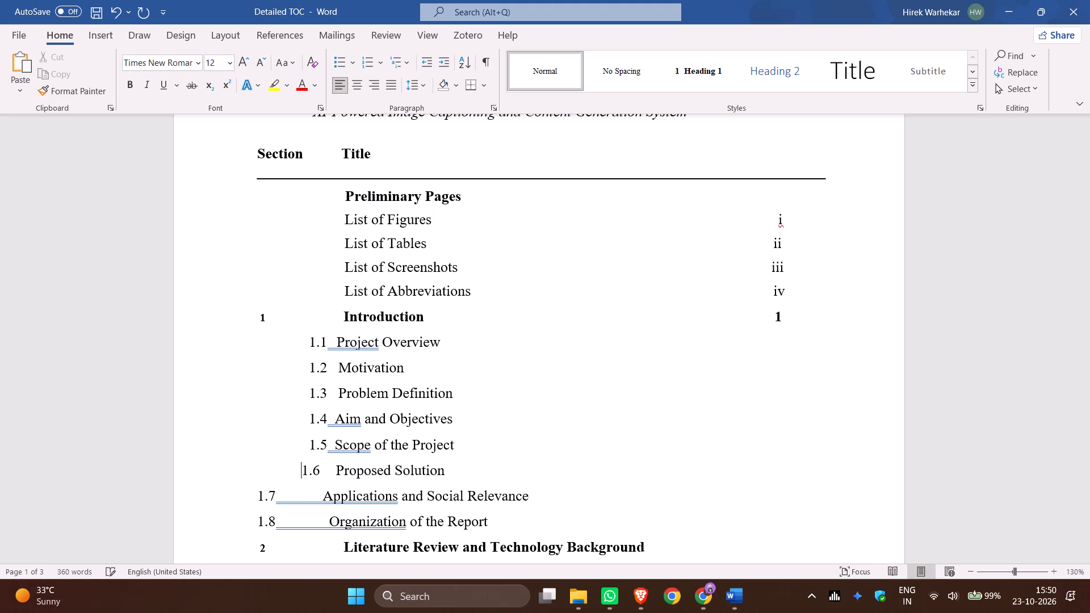
pyautogui.press('space')
pyautogui.press('space')
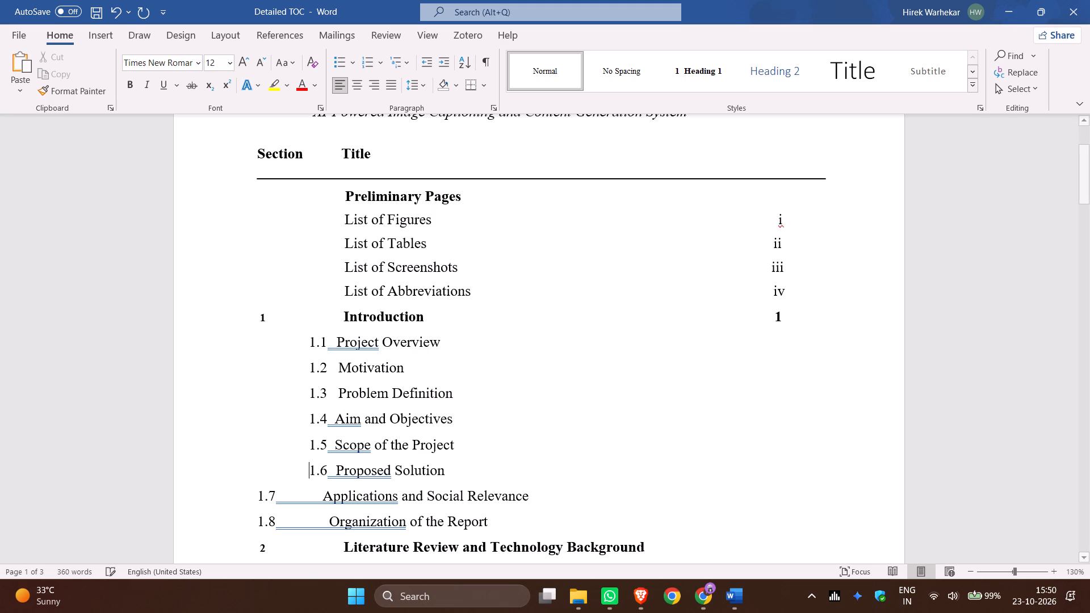
# Remove two leading spaces before each of section numbers 1.1, 1.2 and 1.3.
pyautogui.click(309, 345)
pyautogui.press('BackSpace')
pyautogui.press('BackSpace')
pyautogui.click(309, 375)
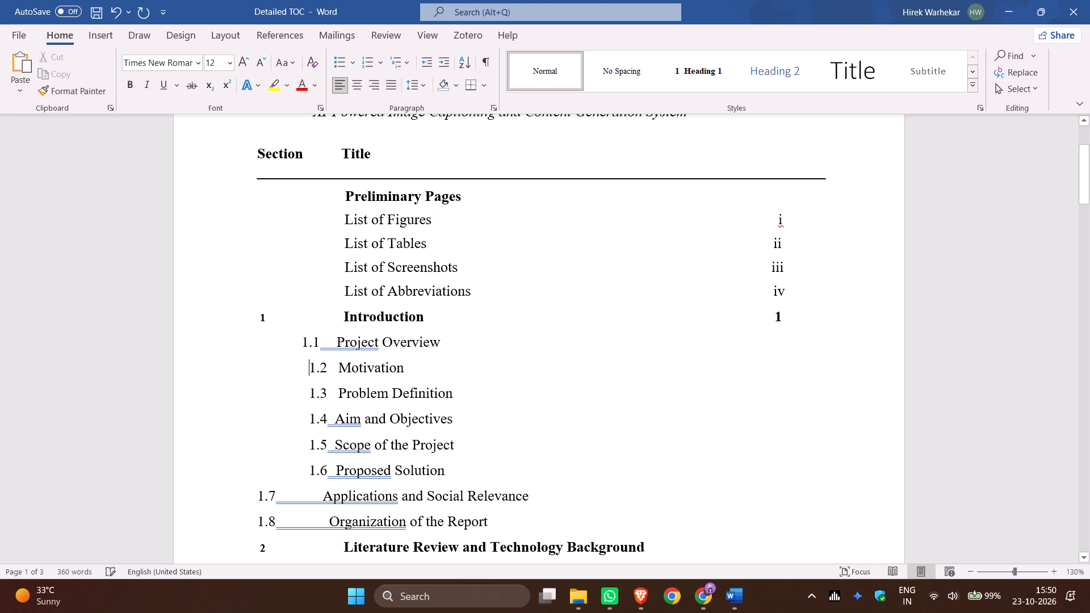
pyautogui.press('BackSpace')
pyautogui.press('BackSpace')
pyautogui.click(308, 384)
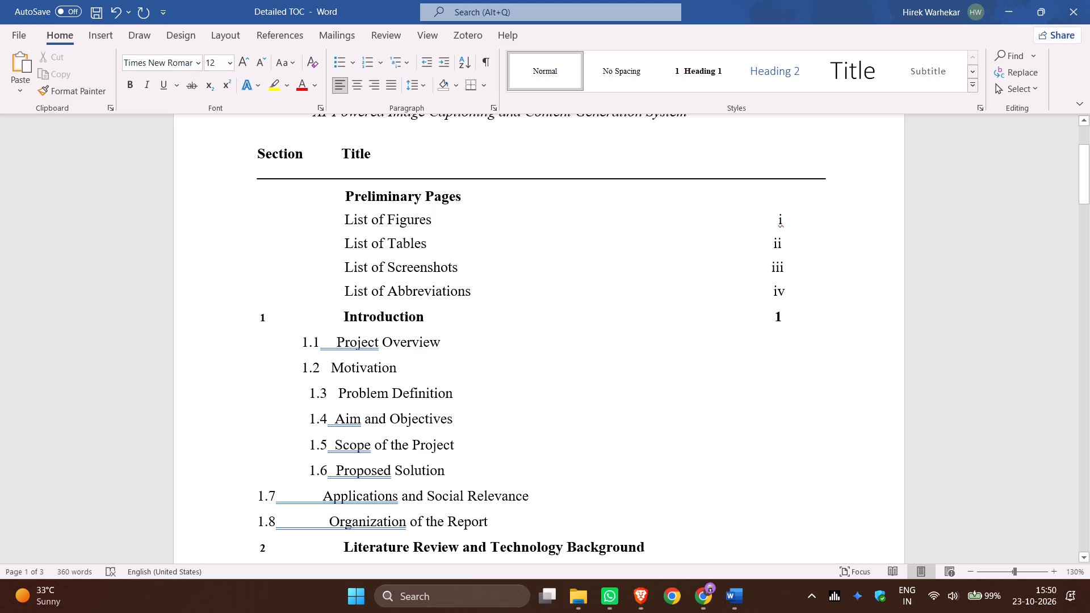
pyautogui.press('BackSpace')
pyautogui.press('BackSpace')
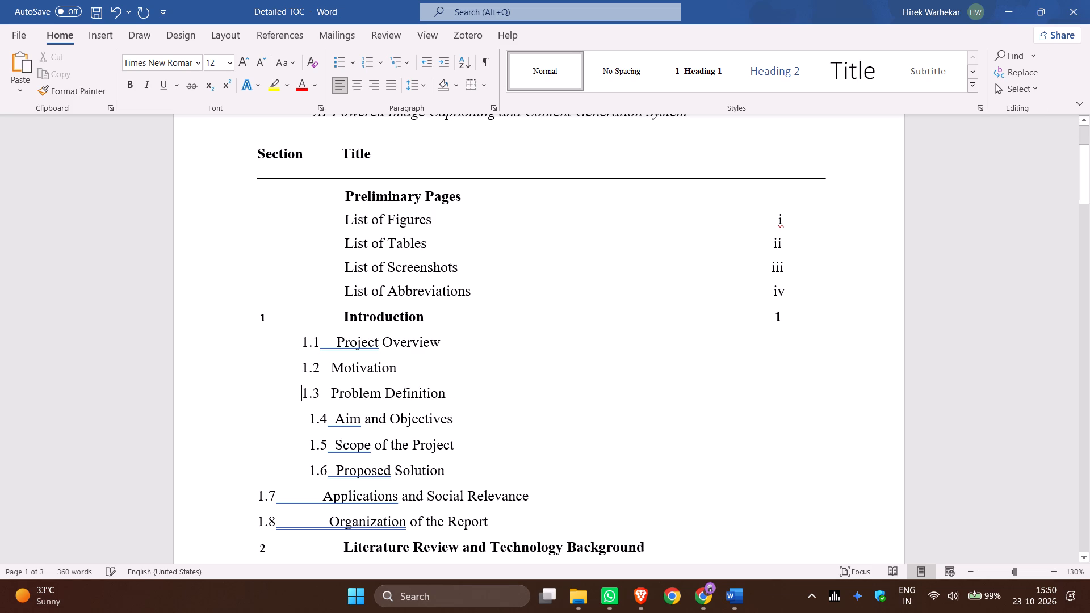
# Remove two leading spaces before each of section numbers 1.4, 1.5 and 1.6 to align them with 1.1 to 1.3.
pyautogui.click(310, 419)
pyautogui.press('BackSpace')
pyautogui.press('BackSpace')
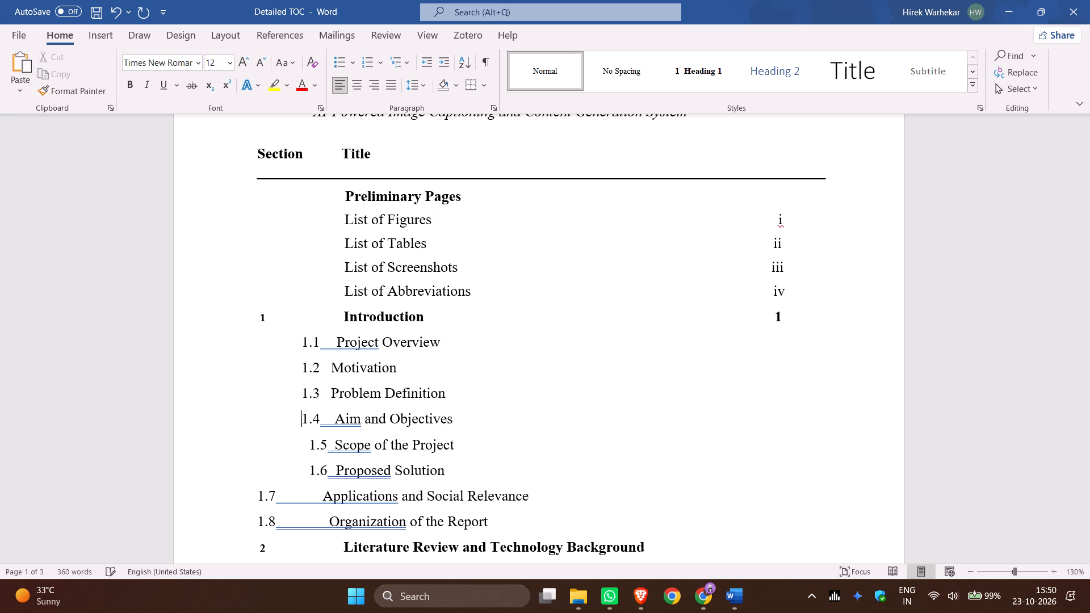
pyautogui.press('BackSpace')
pyautogui.press('space')
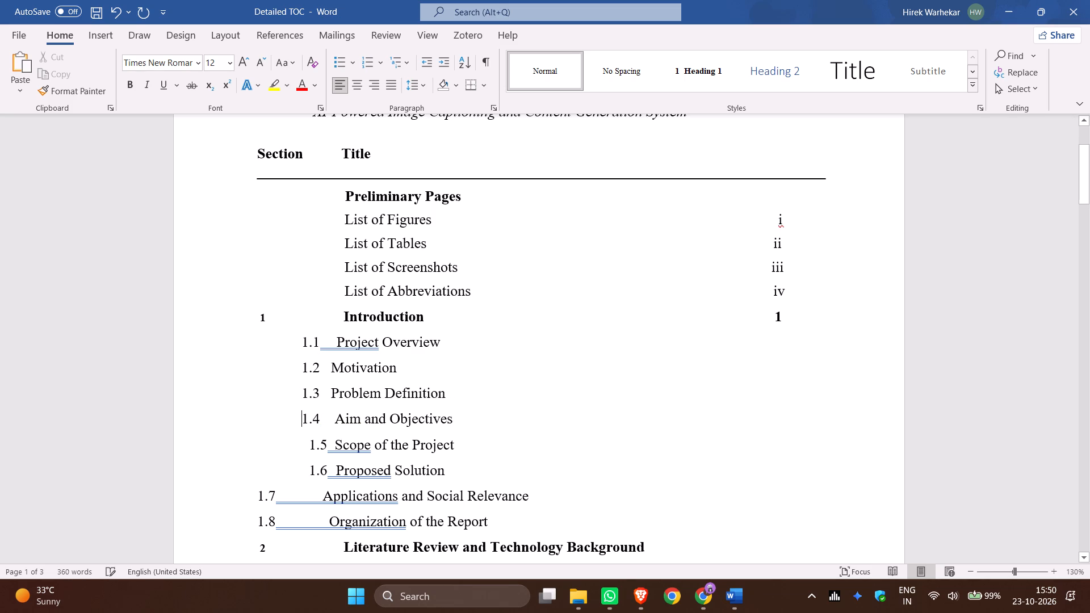
pyautogui.click(309, 445)
pyautogui.press('BackSpace')
pyautogui.press('BackSpace')
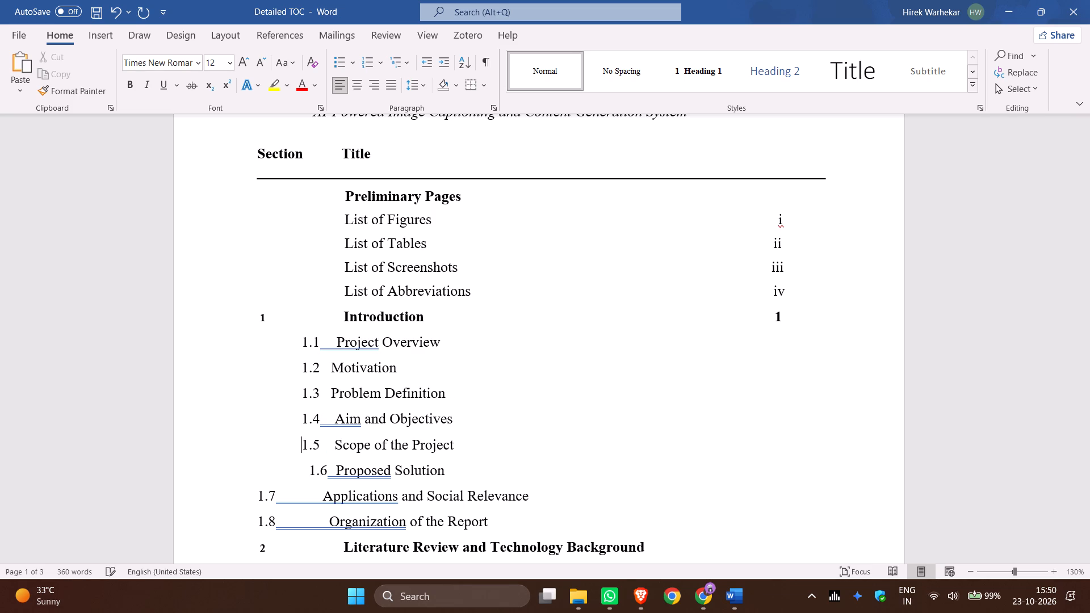
pyautogui.click(310, 472)
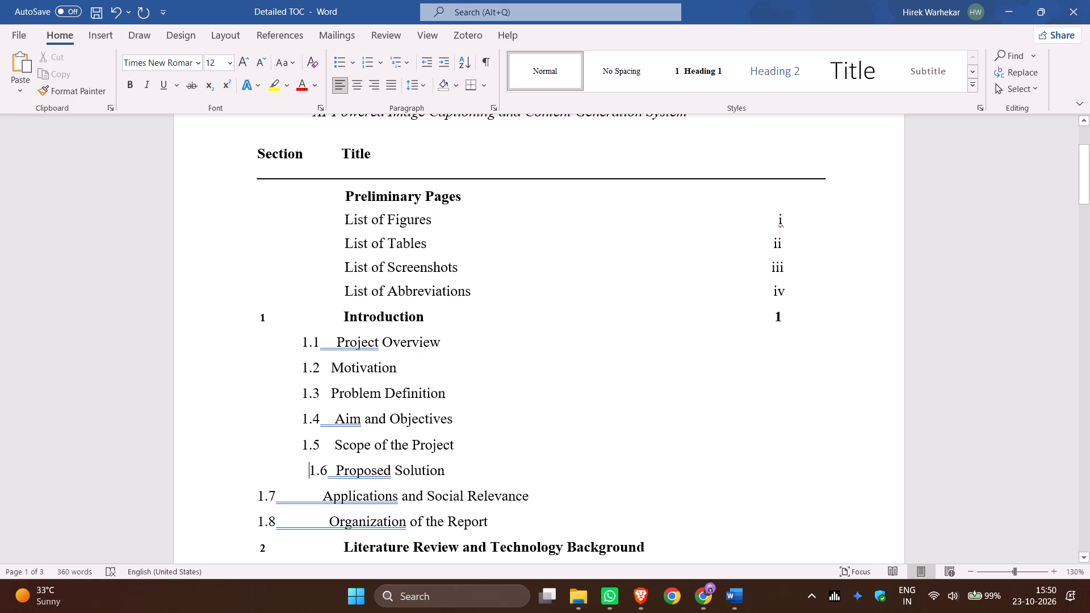
pyautogui.press('BackSpace')
pyautogui.press('BackSpace')
# Indent section number 1.7, before Applications and Social Relevance, with spaces to align it beneath 1.6.
pyautogui.scroll(-1, 310, 472)
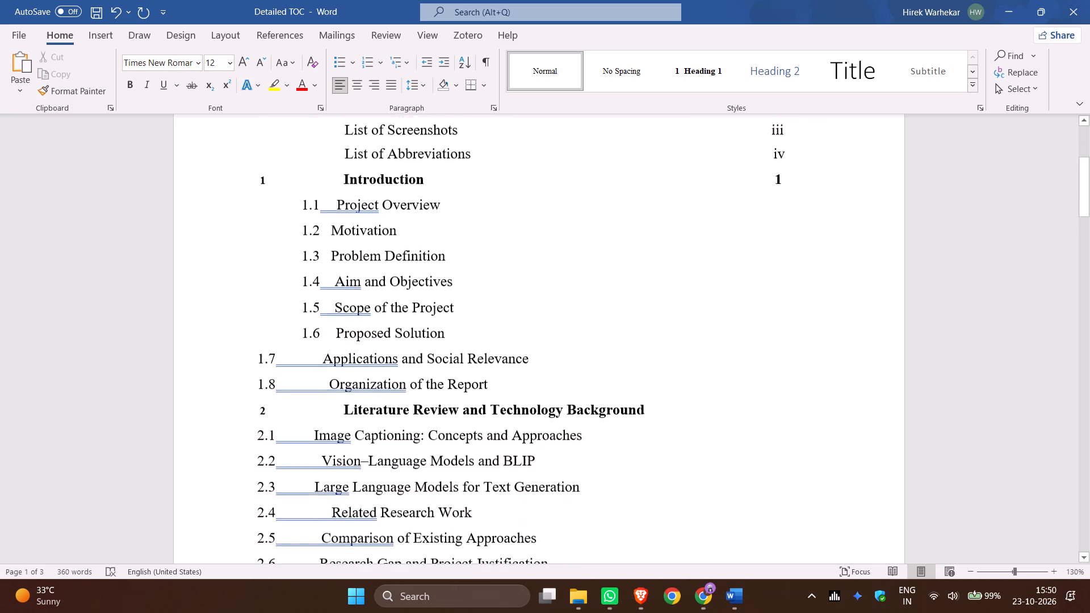
pyautogui.scroll(-1, 310, 472)
pyautogui.moveTo(317, 328); pyautogui.dragTo(296, 325)
pyautogui.moveTo(296, 325); pyautogui.dragTo(320, 325)
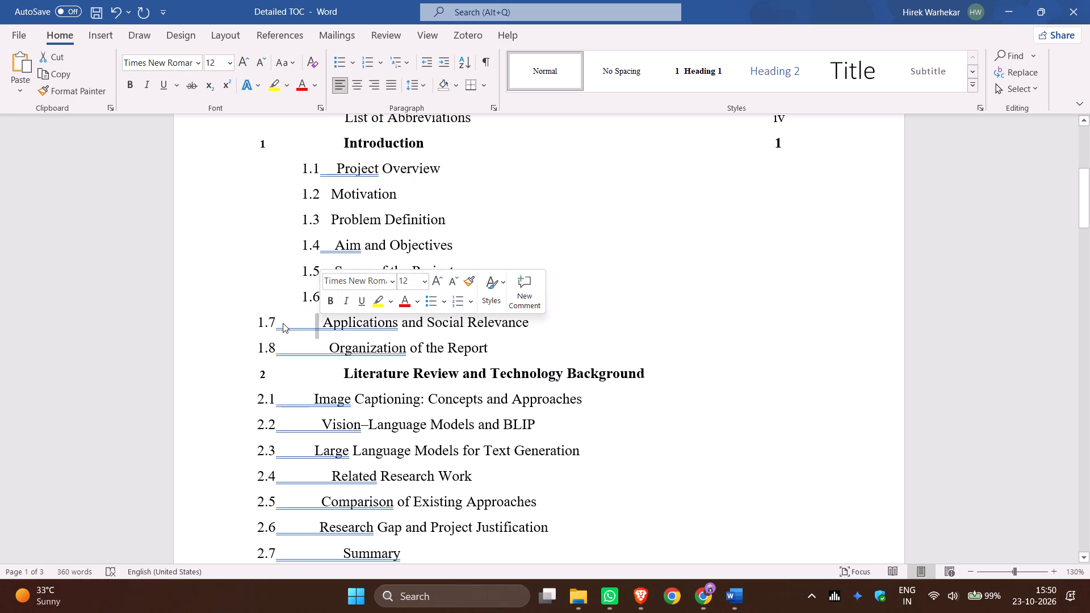
pyautogui.click(260, 321)
pyautogui.press('space')
pyautogui.press('space')
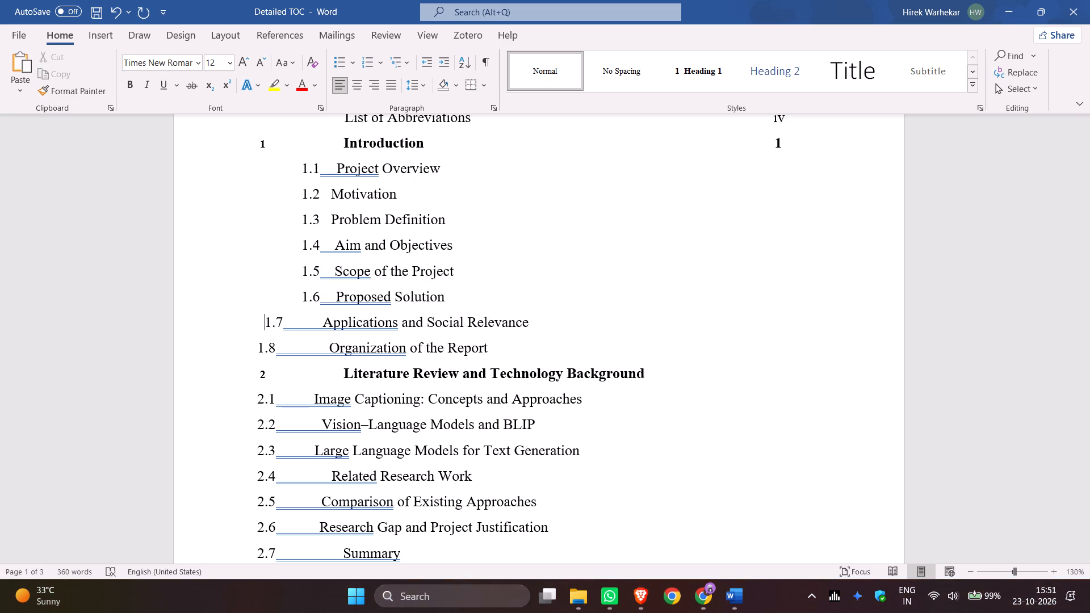
pyautogui.press('space')
pyautogui.press('space')
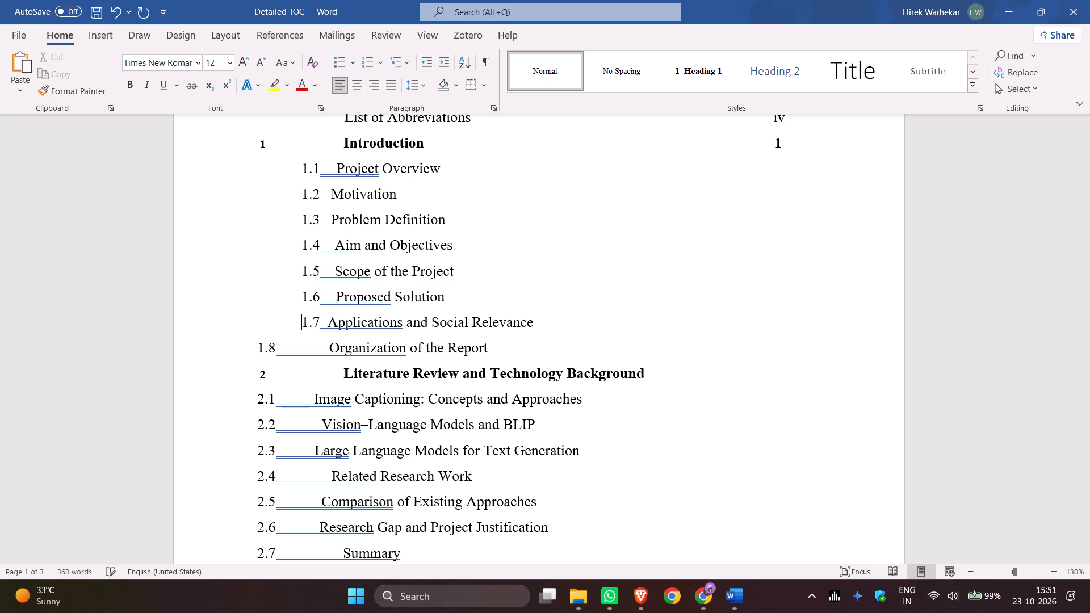
# Indent section number 1.8, before Organization of the Report, with 12 spaces to align it beneath 1.7.
pyautogui.click(258, 347)
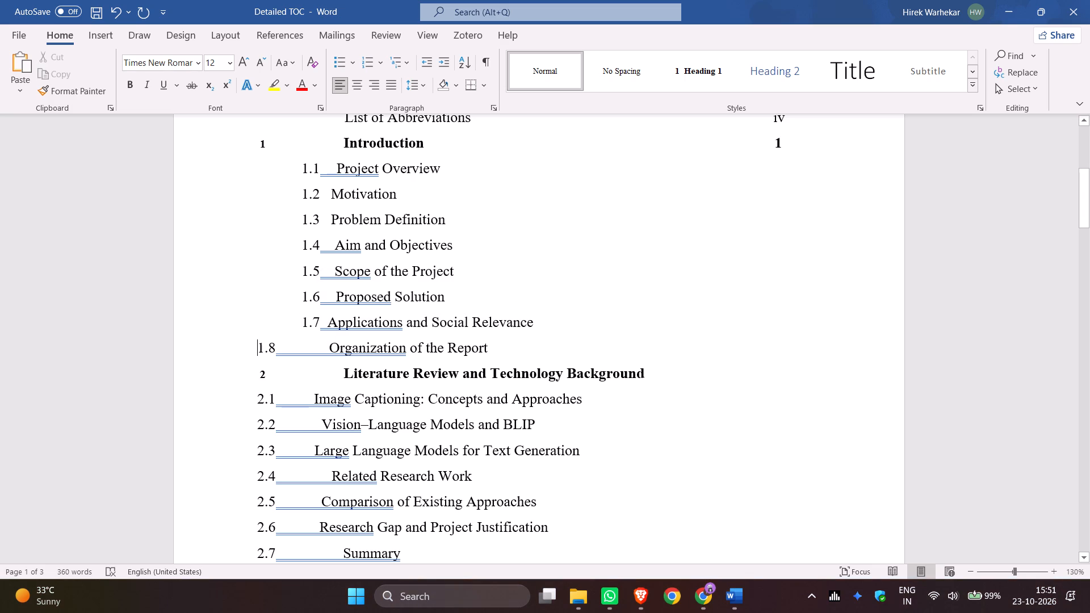
pyautogui.press('space')
pyautogui.press('space')
pyautogui.press('space')
pyautogui.press('space')
pyautogui.press('space')
pyautogui.press('space')
pyautogui.press('space')
pyautogui.press('space')
pyautogui.press('space')
pyautogui.press('space')
pyautogui.press('space')
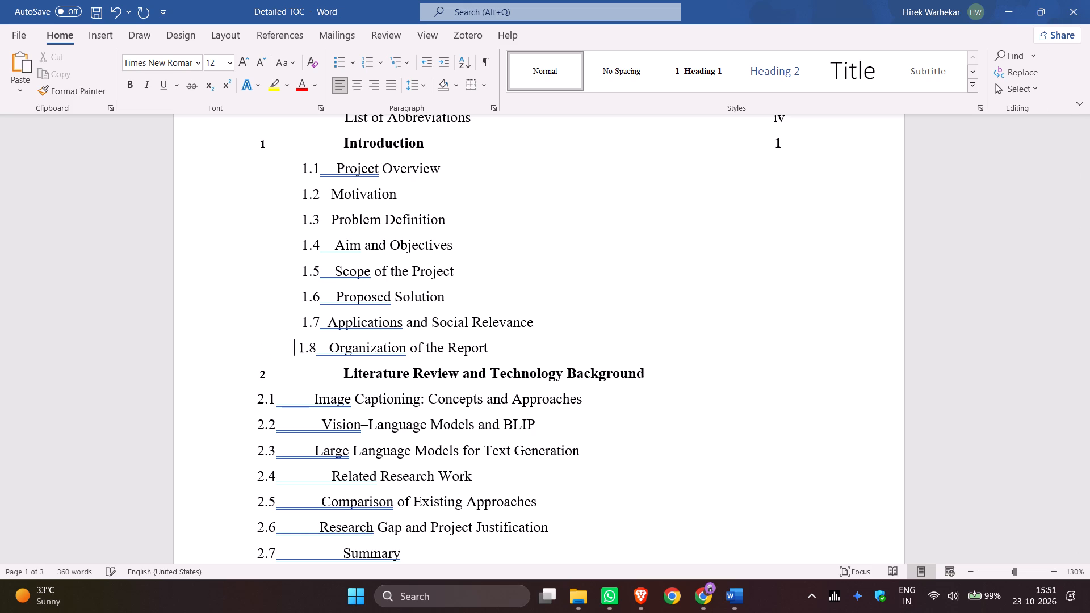
pyautogui.press('space')
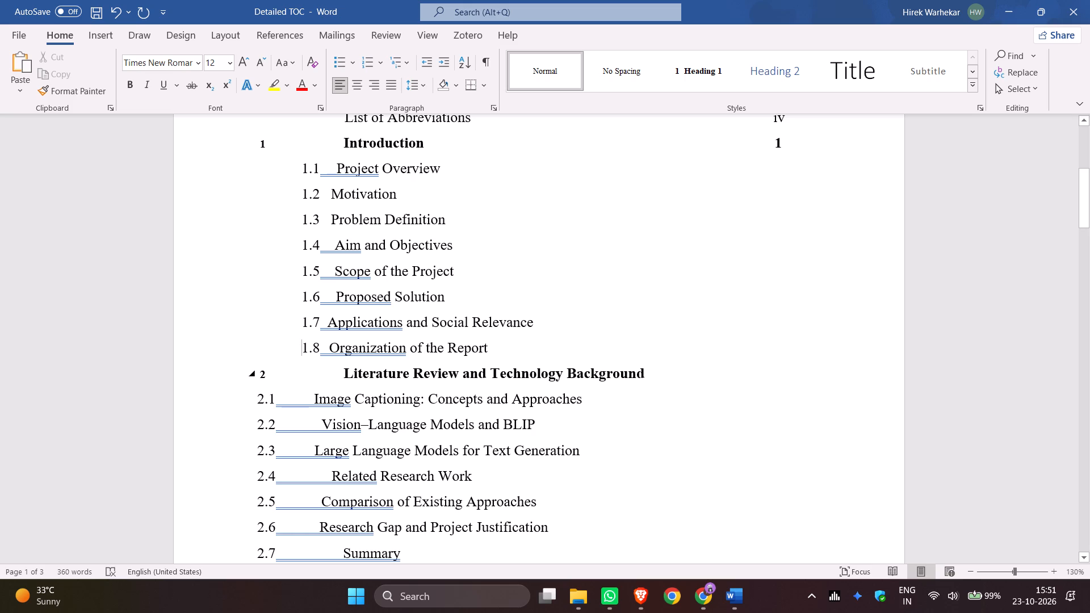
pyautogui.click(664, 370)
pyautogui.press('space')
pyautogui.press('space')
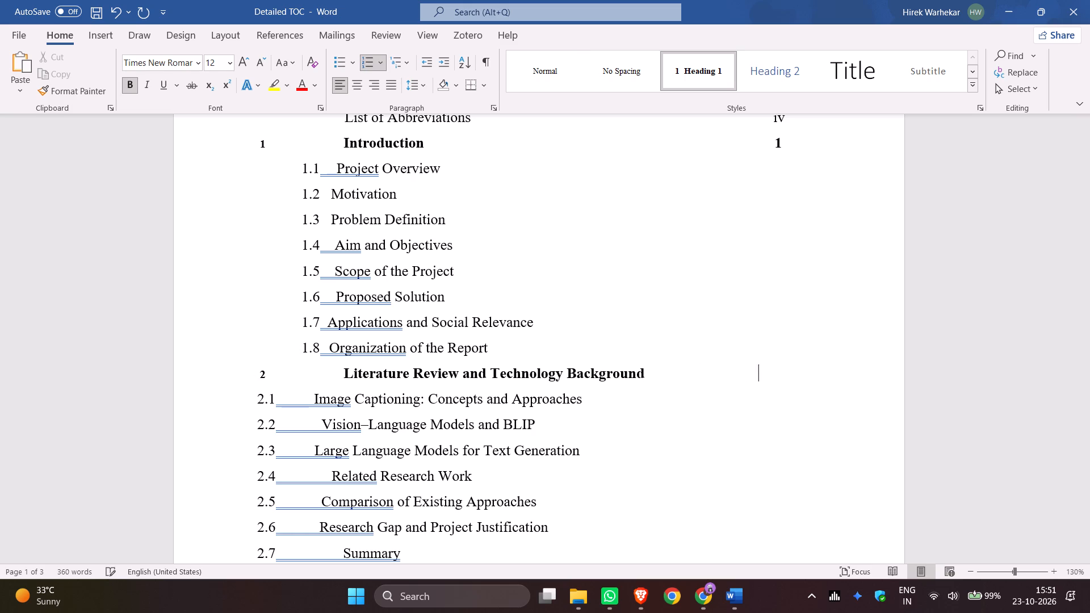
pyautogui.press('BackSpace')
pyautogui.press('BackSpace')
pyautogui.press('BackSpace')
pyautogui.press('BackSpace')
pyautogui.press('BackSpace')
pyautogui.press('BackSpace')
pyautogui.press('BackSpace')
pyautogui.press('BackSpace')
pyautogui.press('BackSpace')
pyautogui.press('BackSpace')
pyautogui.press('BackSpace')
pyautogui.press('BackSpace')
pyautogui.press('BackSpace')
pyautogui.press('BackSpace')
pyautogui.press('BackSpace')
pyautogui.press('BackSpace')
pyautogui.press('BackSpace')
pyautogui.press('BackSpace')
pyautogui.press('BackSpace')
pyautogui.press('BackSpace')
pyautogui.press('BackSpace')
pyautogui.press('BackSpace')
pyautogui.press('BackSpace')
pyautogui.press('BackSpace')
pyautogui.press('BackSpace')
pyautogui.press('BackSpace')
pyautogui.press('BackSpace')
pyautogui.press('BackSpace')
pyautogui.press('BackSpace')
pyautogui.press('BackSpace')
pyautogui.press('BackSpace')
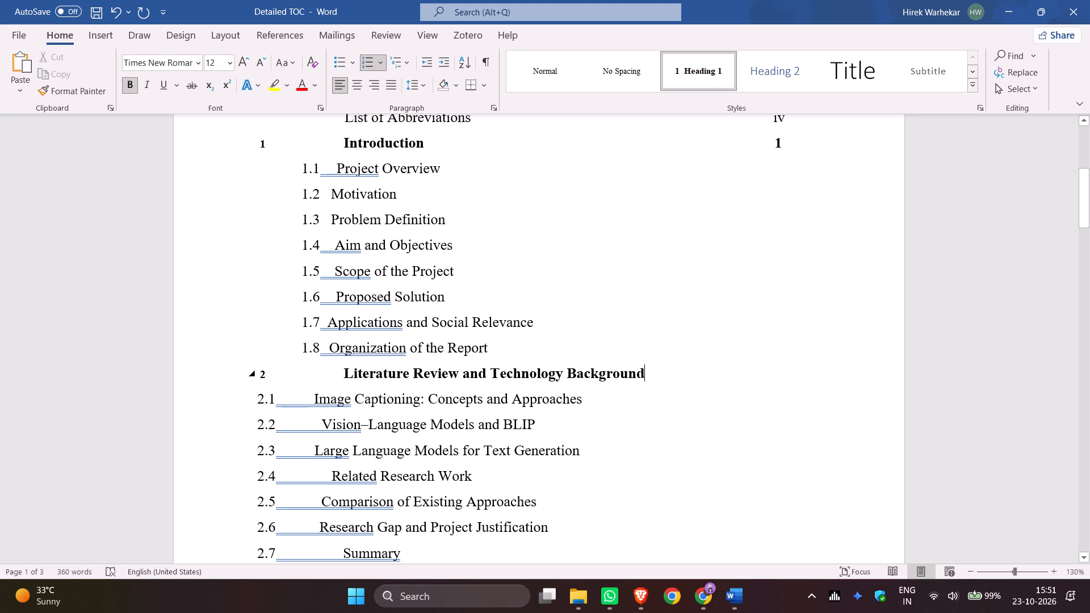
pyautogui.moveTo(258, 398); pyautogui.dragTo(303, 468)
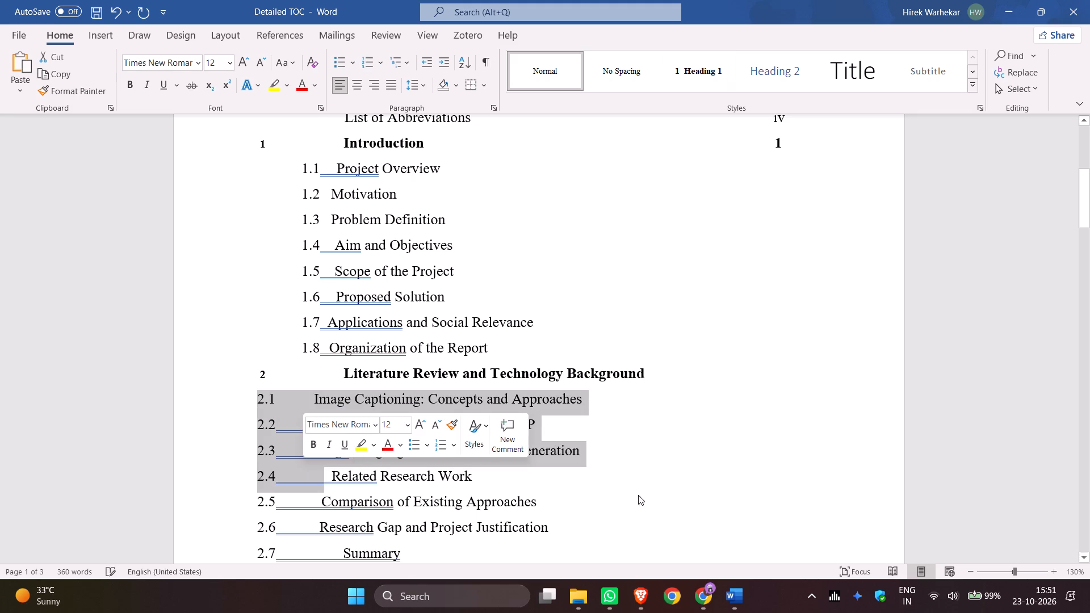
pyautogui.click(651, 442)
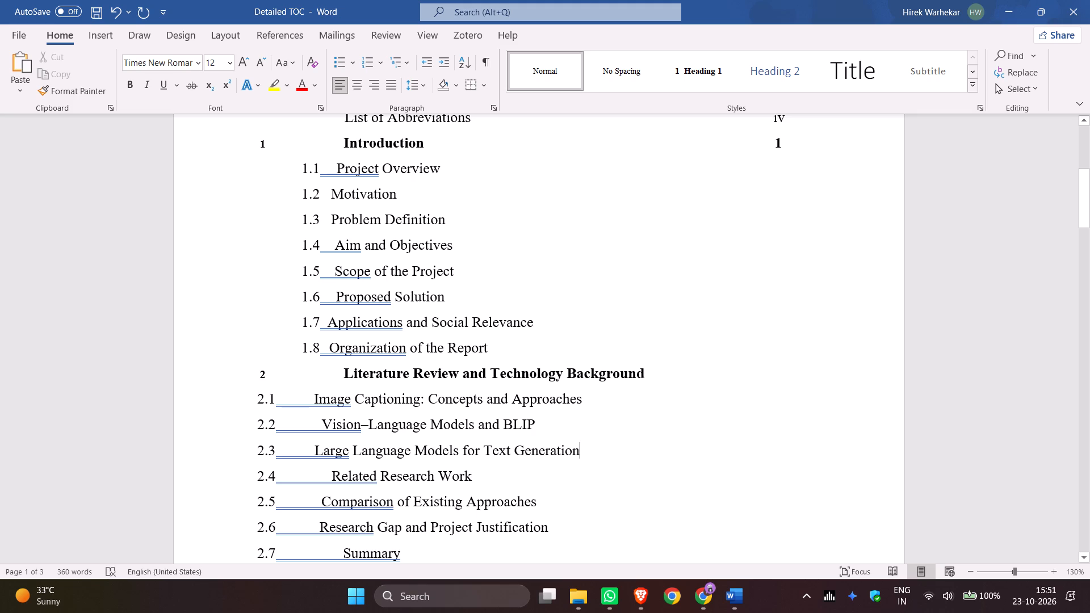
# Insert spaces between section number 1.1 and Project Overview to indent the title just past the Introduction heading's start.
pyautogui.click(337, 168)
pyautogui.press('space')
pyautogui.press('space')
pyautogui.press('space')
pyautogui.press('space')
pyautogui.press('space')
pyautogui.press('space')
pyautogui.press('space')
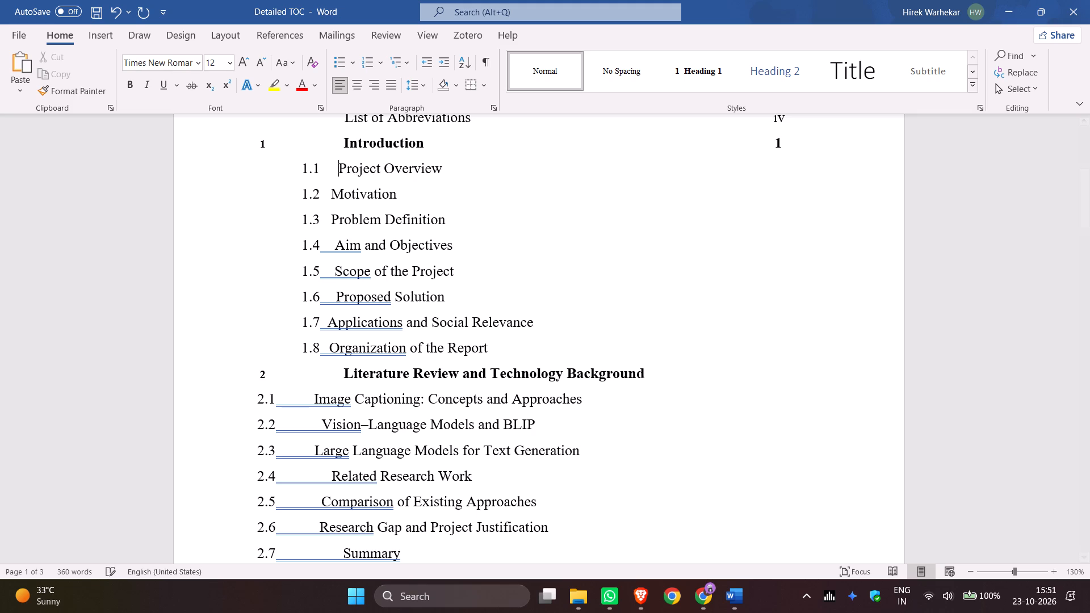
pyautogui.press('space')
pyautogui.press('space')
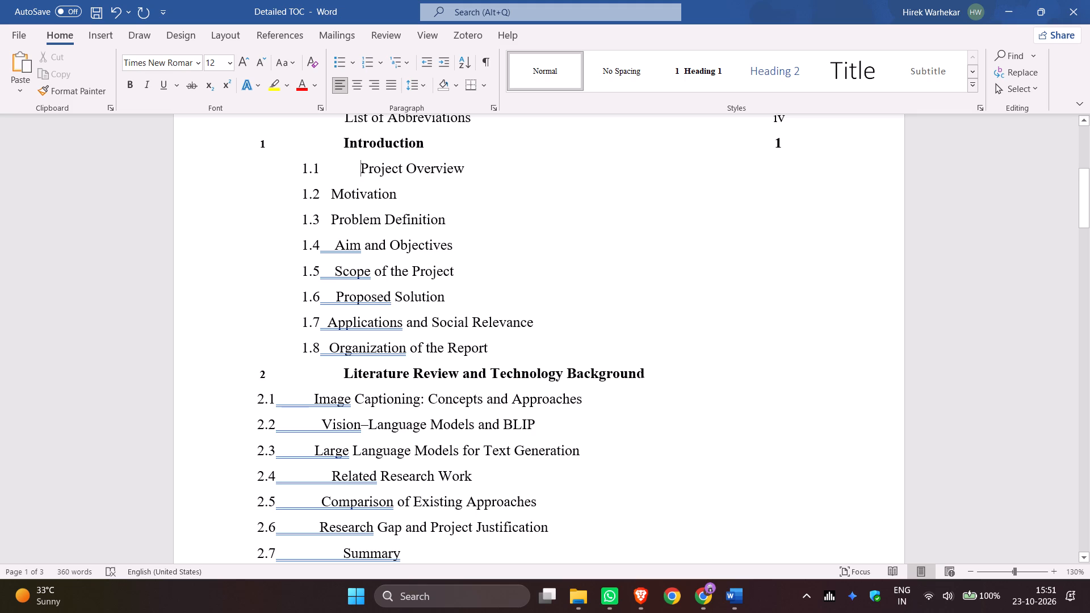
# Insert eight spaces between section number 1.2 and Motivation to align the title beneath Project Overview.
pyautogui.click(334, 198)
pyautogui.press('space')
pyautogui.press('space')
pyautogui.press('space')
pyautogui.press('space')
pyautogui.press('space')
pyautogui.press('space')
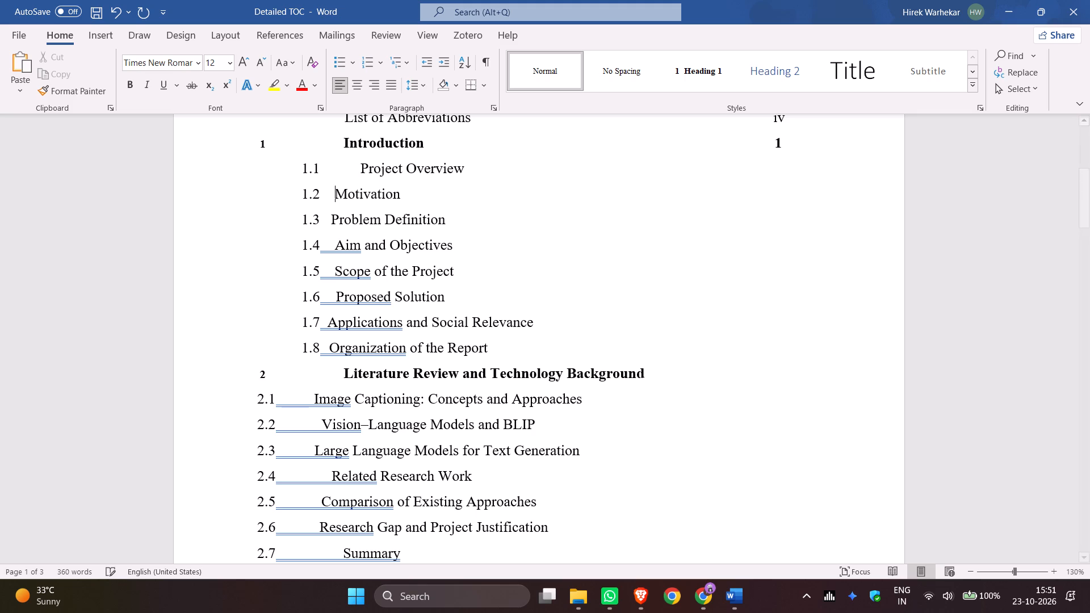
pyautogui.press('space')
pyautogui.press('space')
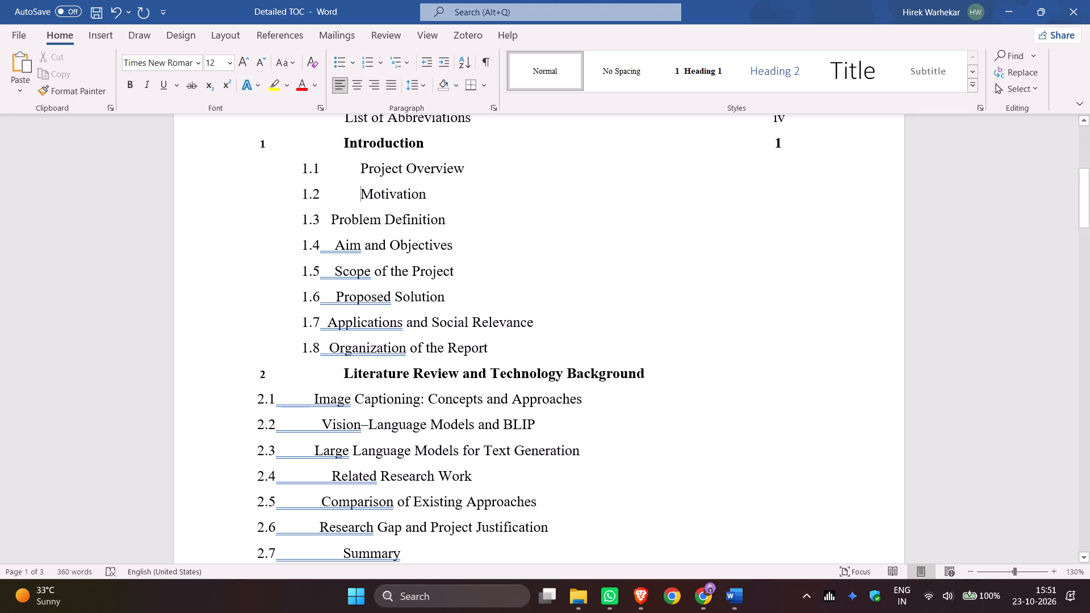
# Insert eight spaces between section number 1.3 and Problem Definition to align the title beneath Motivation.
pyautogui.click(329, 222)
pyautogui.press('Right')
pyautogui.press('space')
pyautogui.press('space')
pyautogui.press('space')
pyautogui.press('space')
pyautogui.press('space')
pyautogui.press('space')
pyautogui.press('space')
pyautogui.press('space')
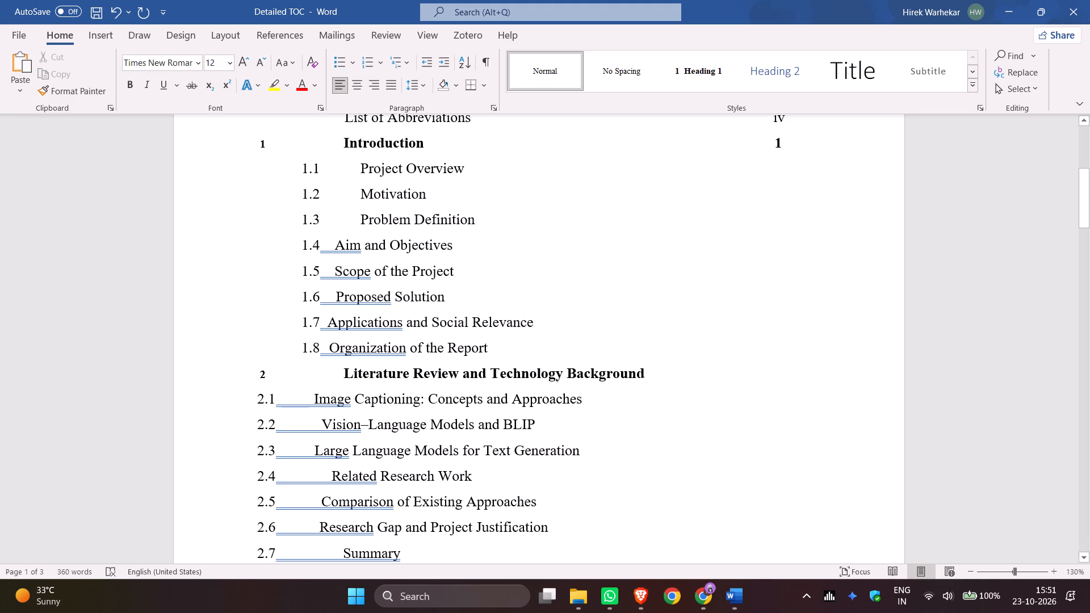
# Insert spaces between section number 1.4 and Aim and Objectives to align the title beneath Problem Definition.
pyautogui.click(336, 249)
pyautogui.press('space')
pyautogui.press('space')
pyautogui.press('space')
pyautogui.press('space')
pyautogui.press('space')
pyautogui.press('space')
pyautogui.press('space')
pyautogui.press('space')
pyautogui.press('space')
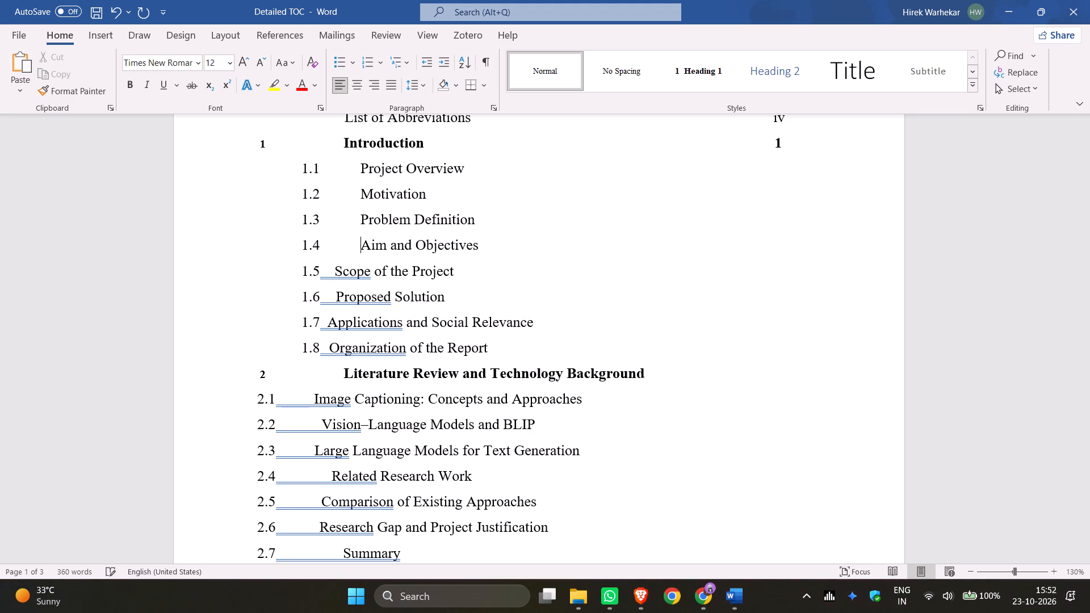
# Insert spaces between section number 1.5 and Scope of the Project to align the title beneath Aim and Objectives.
pyautogui.click(339, 276)
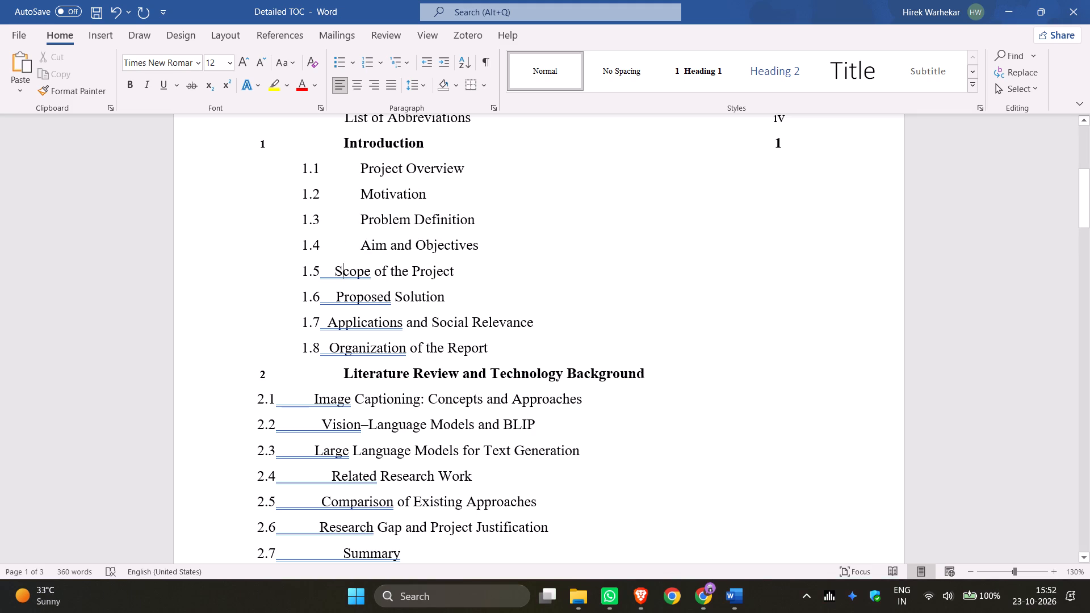
pyautogui.press('Left')
pyautogui.press('space')
pyautogui.press('space')
pyautogui.press('space')
pyautogui.press('space')
pyautogui.press('space')
pyautogui.press('space')
pyautogui.press('space')
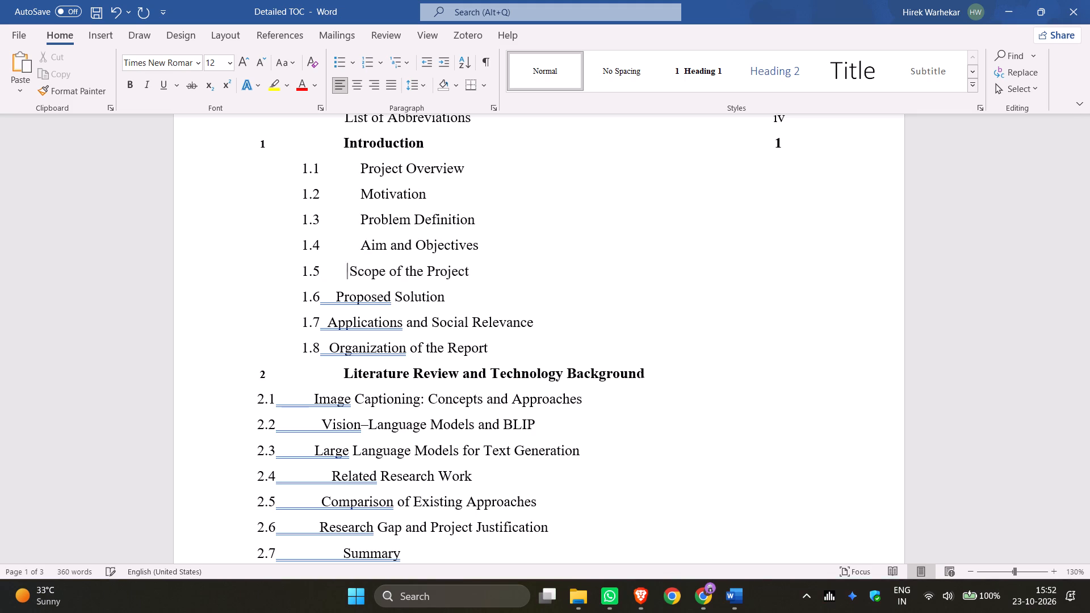
pyautogui.press('space')
pyautogui.press('space')
# Insert spaces between section number 1.6 and Proposed Solution to align the title beneath Scope of the Project.
pyautogui.click(338, 300)
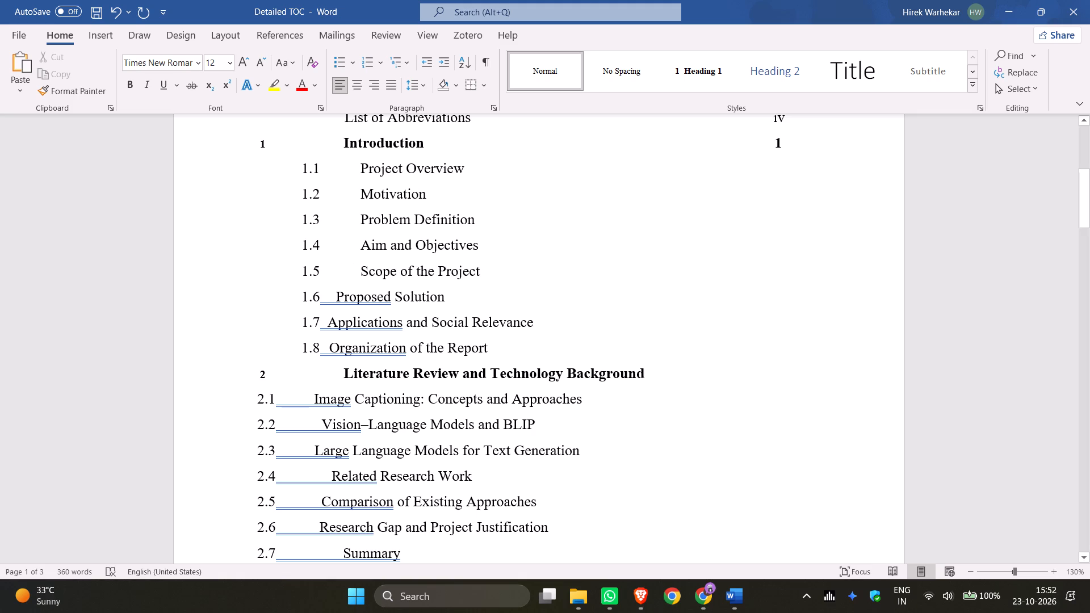
pyautogui.press('space')
pyautogui.press('space')
pyautogui.press('space')
pyautogui.press('space')
pyautogui.press('space')
pyautogui.press('space')
pyautogui.press('space')
pyautogui.press('space')
pyautogui.press('space')
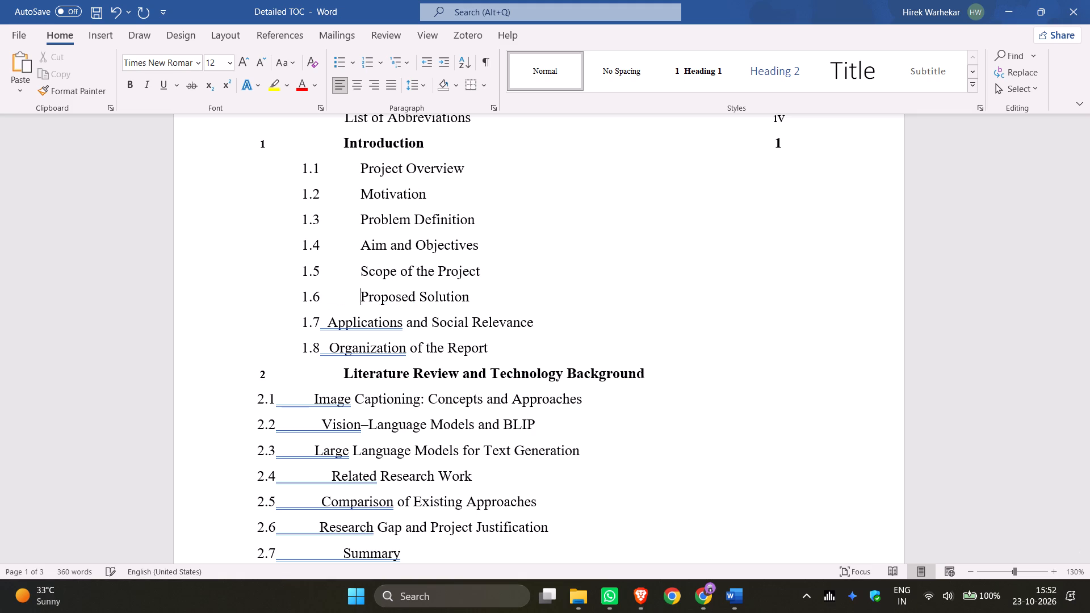
# Insert nine spaces between section number 1.7 and Applications and Social Relevance to align the title beneath Proposed Solution.
pyautogui.click(325, 328)
pyautogui.press('space')
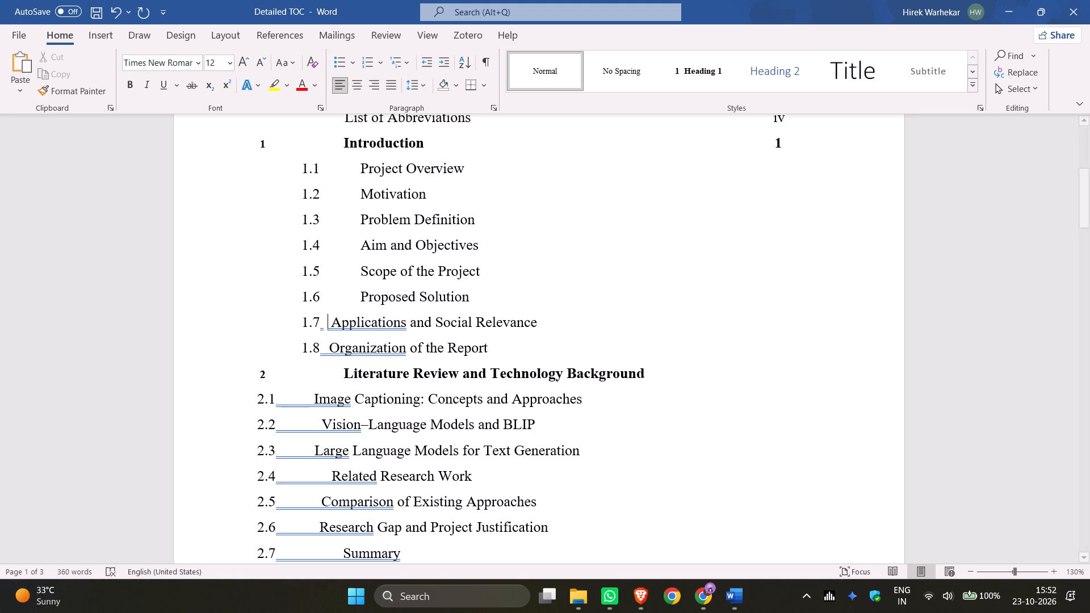
pyautogui.press('space')
pyautogui.press('space')
pyautogui.press('space')
pyautogui.press('space')
pyautogui.press('space')
pyautogui.press('space')
pyautogui.press('space')
pyautogui.press('space')
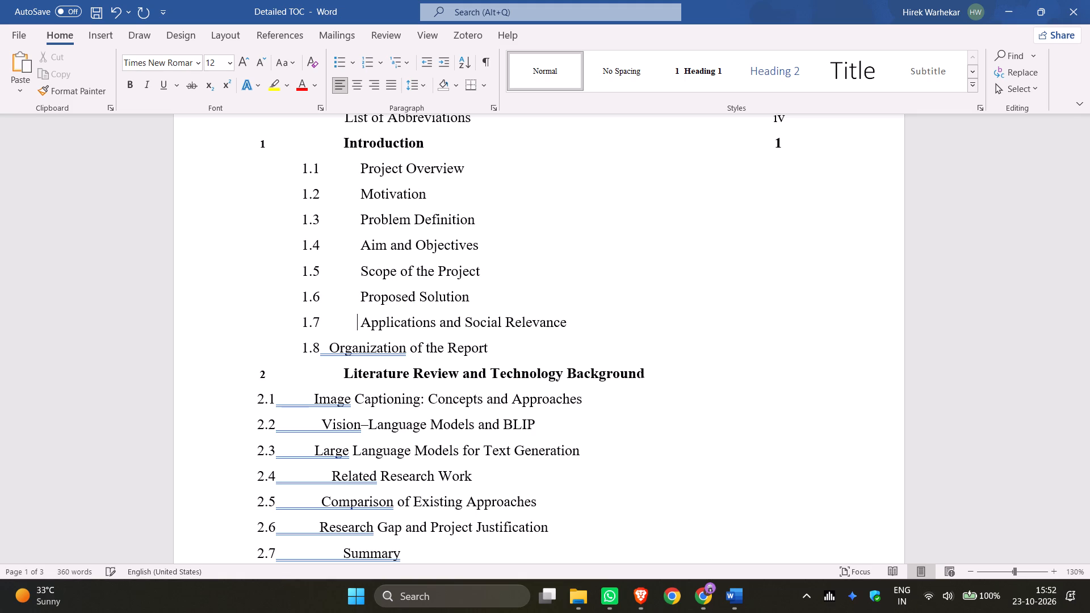
# Insert spaces between section number 1.8 and Organization of the Report to align the title beneath Applications and Social Relevance.
pyautogui.click(328, 352)
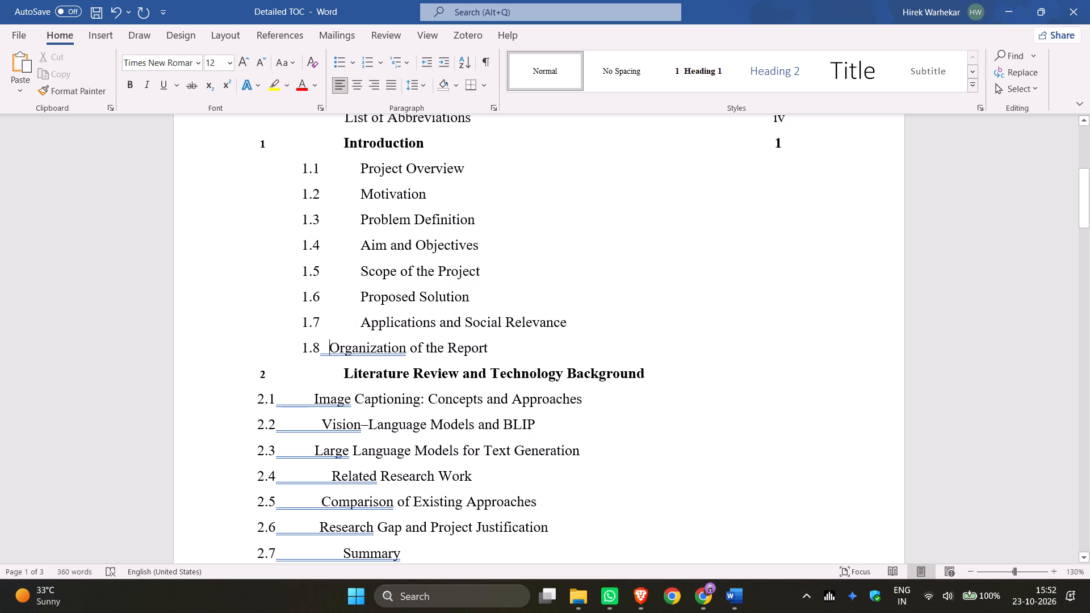
pyautogui.press('space')
pyautogui.press('space')
pyautogui.press('space')
pyautogui.press('space')
pyautogui.press('space')
pyautogui.press('space')
pyautogui.press('space')
pyautogui.press('space')
pyautogui.press('space')
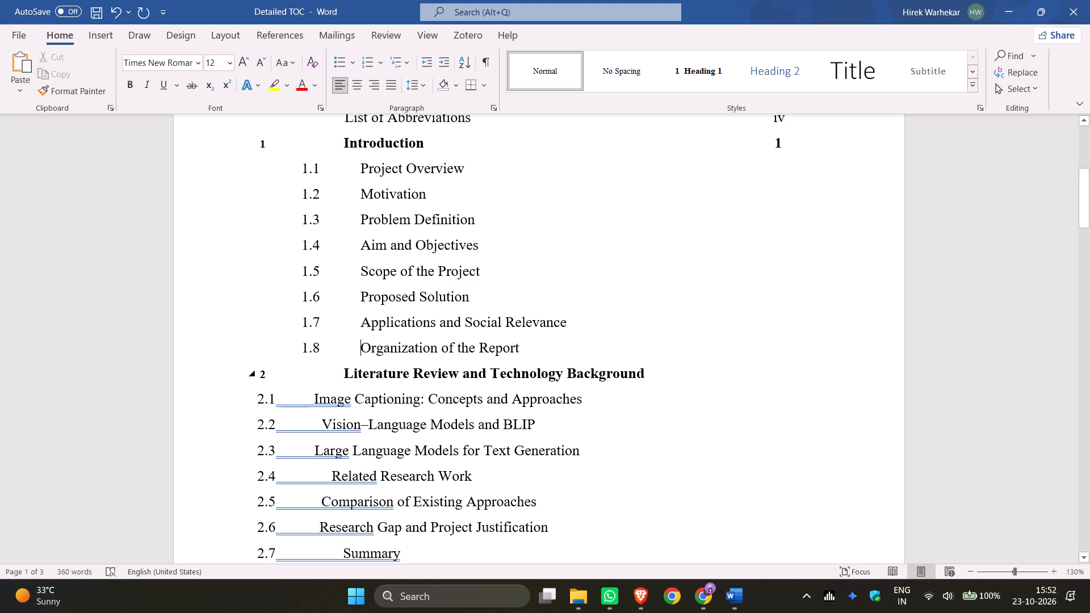
# Shorten the chapter 2 heading to Literature Review by deleting "and Technology Background".
pyautogui.moveTo(459, 373); pyautogui.dragTo(464, 374)
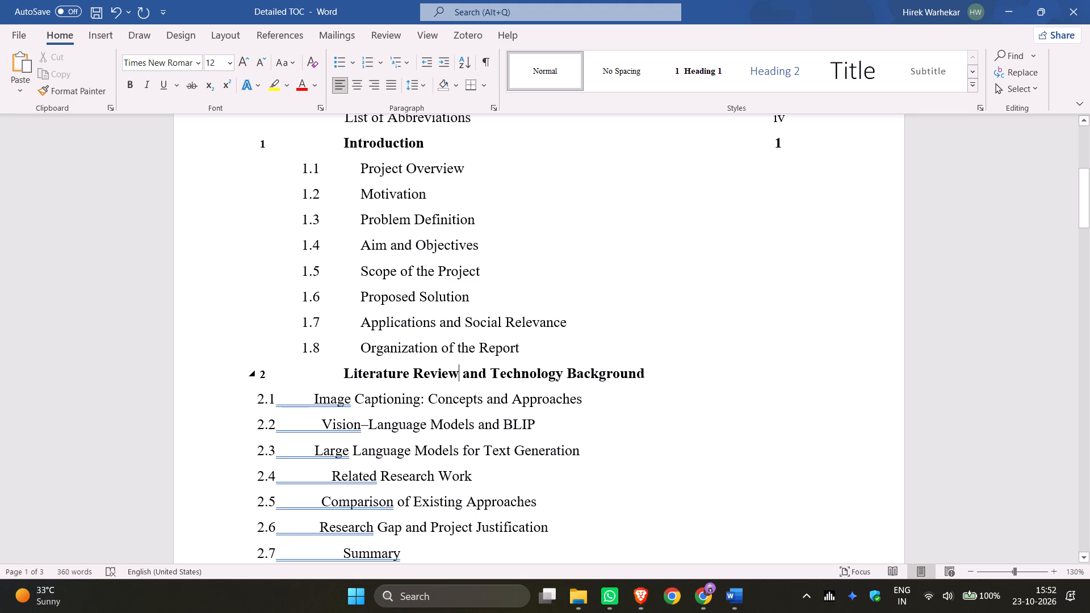
pyautogui.moveTo(464, 374); pyautogui.dragTo(571, 377)
pyautogui.click(475, 366)
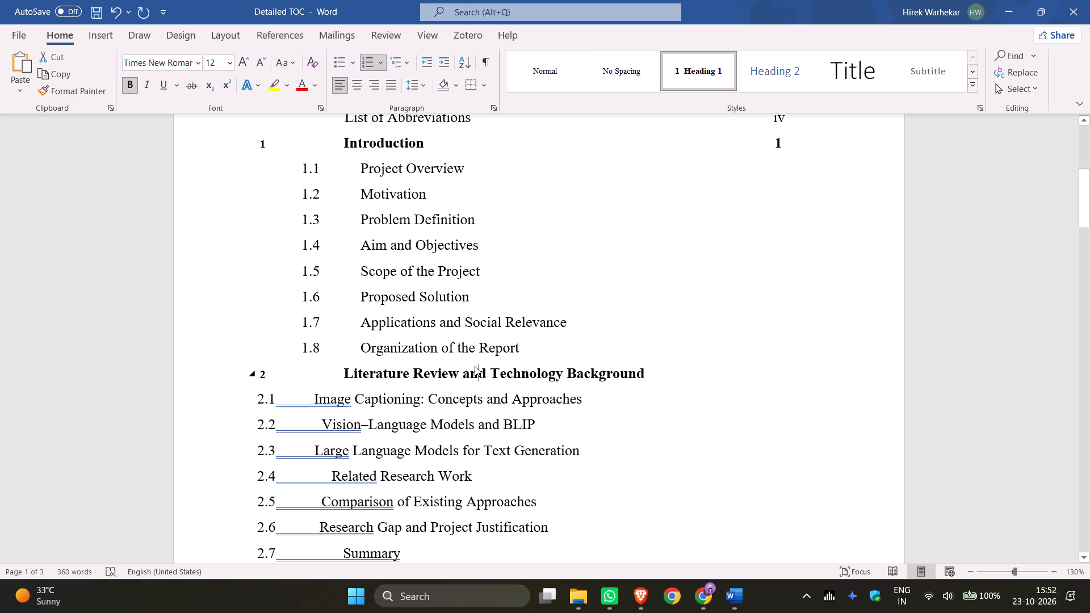
pyautogui.moveTo(647, 368); pyautogui.dragTo(510, 363)
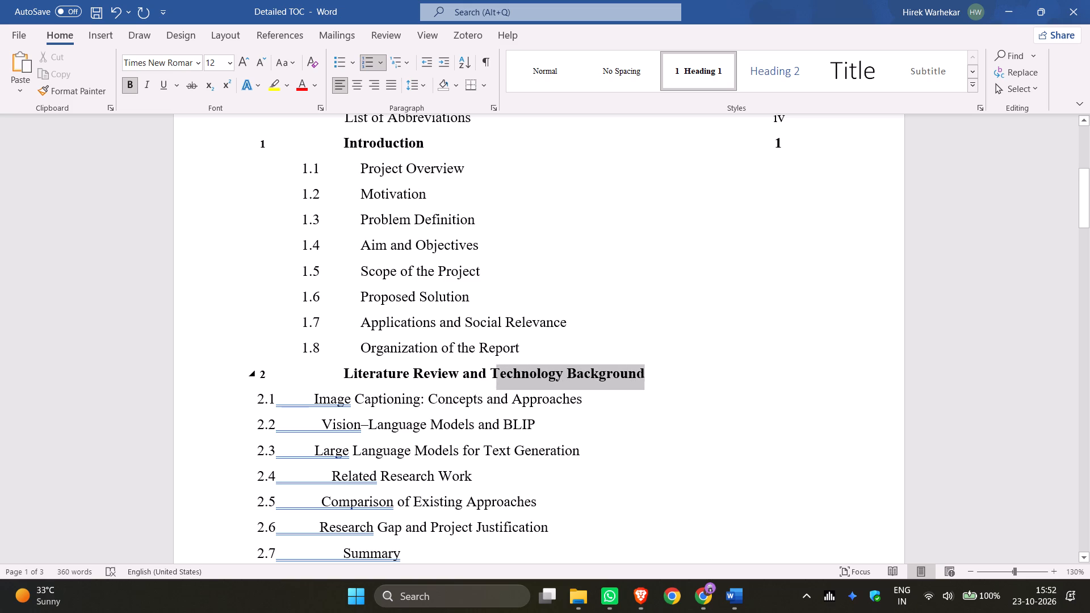
pyautogui.moveTo(510, 363); pyautogui.dragTo(459, 371)
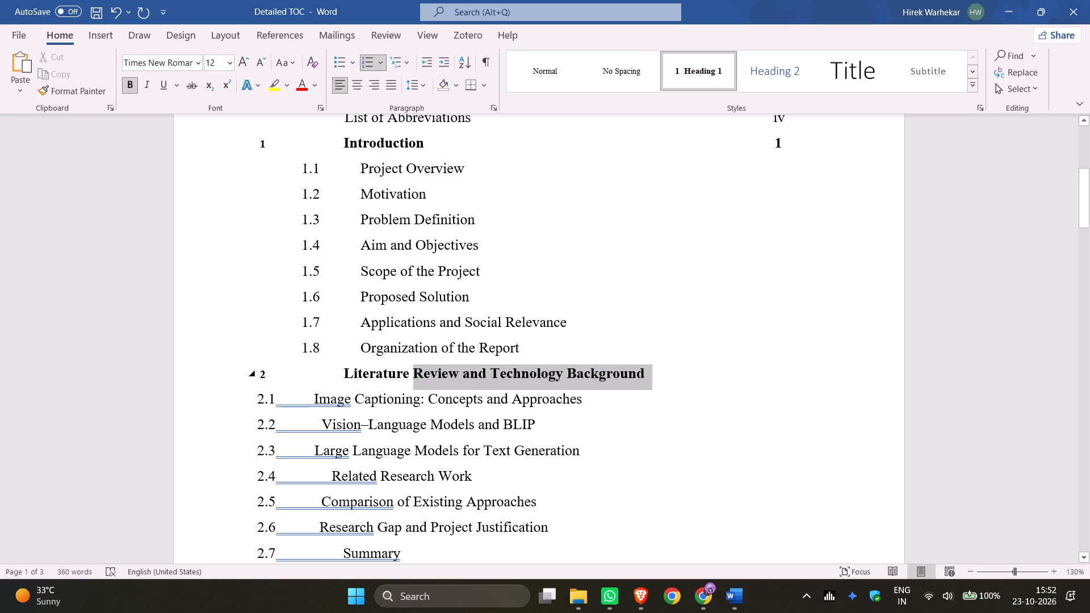
pyautogui.moveTo(459, 371); pyautogui.dragTo(467, 372)
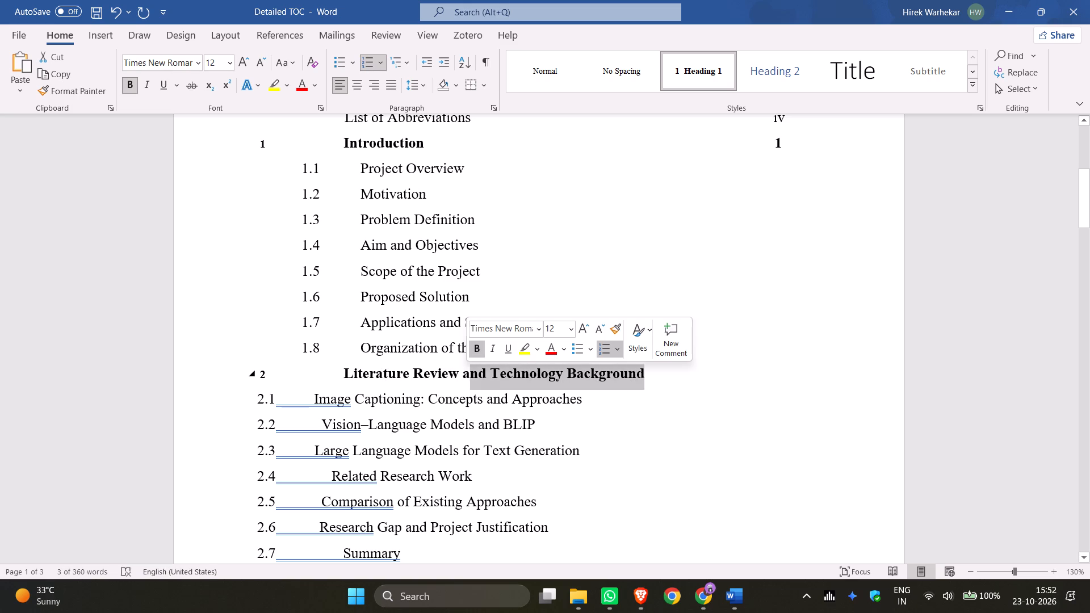
pyautogui.press('BackSpace')
pyautogui.press('BackSpace')
pyautogui.press('BackSpace')
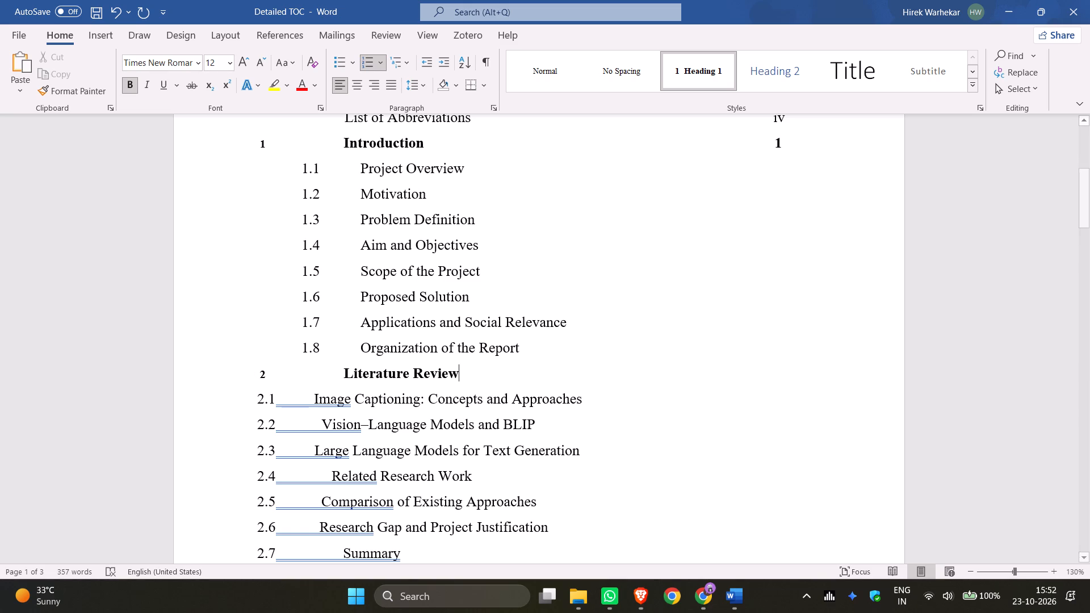
# Shorten the title of section 2.6 to Research Gap by deleting "and Project Justification".
pyautogui.click(550, 528)
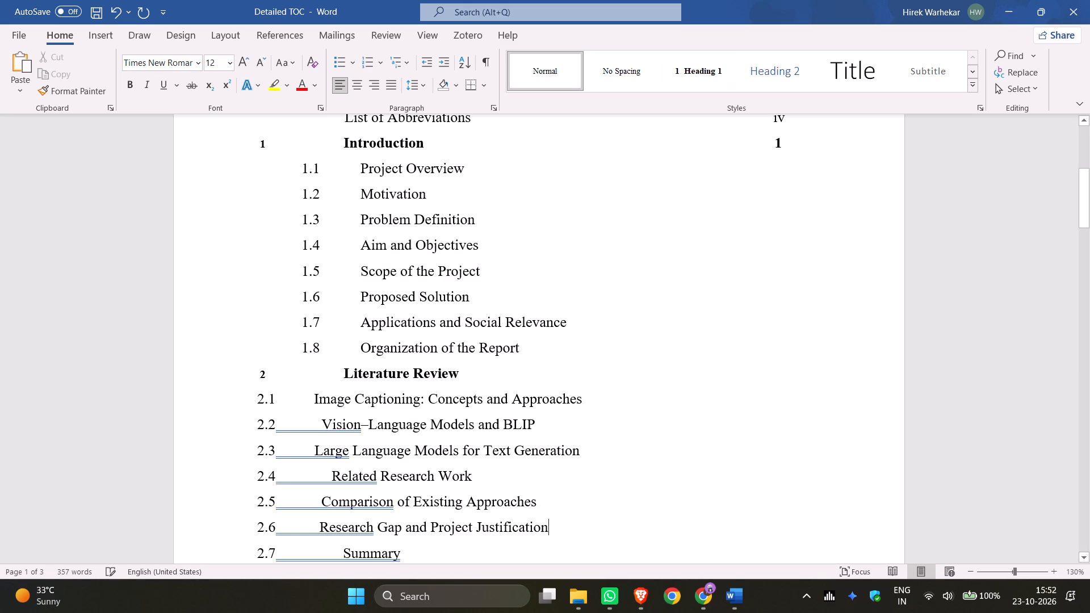
pyautogui.press('BackSpace')
pyautogui.press('BackSpace')
pyautogui.press('BackSpace')
pyautogui.press('BackSpace')
pyautogui.press('BackSpace')
pyautogui.press('BackSpace')
pyautogui.press('BackSpace')
pyautogui.press('BackSpace')
pyautogui.press('BackSpace')
pyautogui.press('BackSpace')
pyautogui.press('BackSpace')
pyautogui.press('BackSpace')
pyautogui.press('BackSpace')
pyautogui.press('BackSpace')
pyautogui.press('BackSpace')
pyautogui.press('BackSpace')
pyautogui.press('BackSpace')
pyautogui.press('BackSpace')
pyautogui.press('BackSpace')
pyautogui.press('BackSpace')
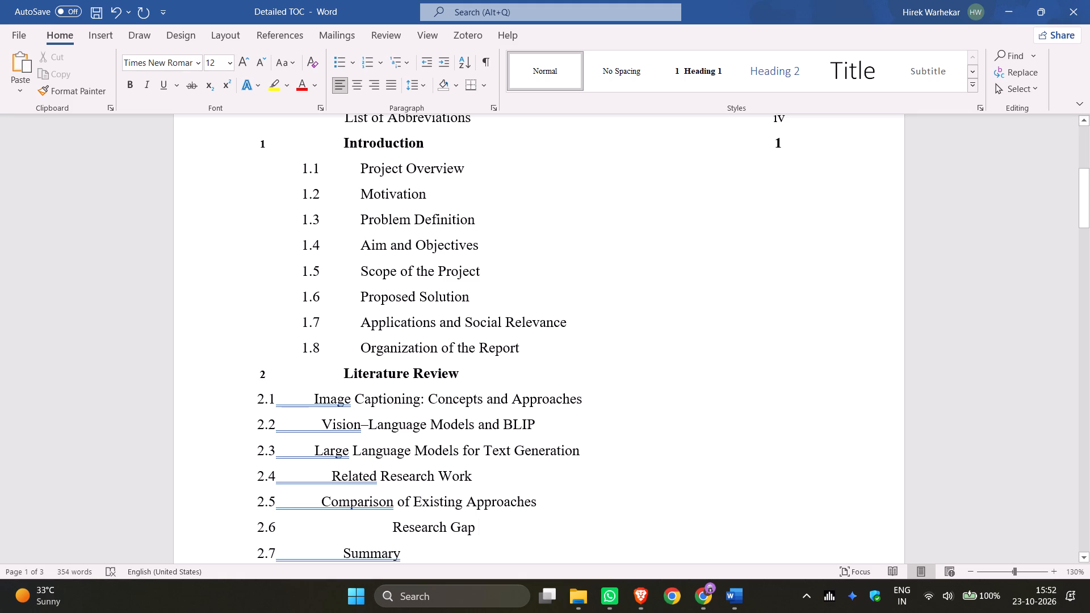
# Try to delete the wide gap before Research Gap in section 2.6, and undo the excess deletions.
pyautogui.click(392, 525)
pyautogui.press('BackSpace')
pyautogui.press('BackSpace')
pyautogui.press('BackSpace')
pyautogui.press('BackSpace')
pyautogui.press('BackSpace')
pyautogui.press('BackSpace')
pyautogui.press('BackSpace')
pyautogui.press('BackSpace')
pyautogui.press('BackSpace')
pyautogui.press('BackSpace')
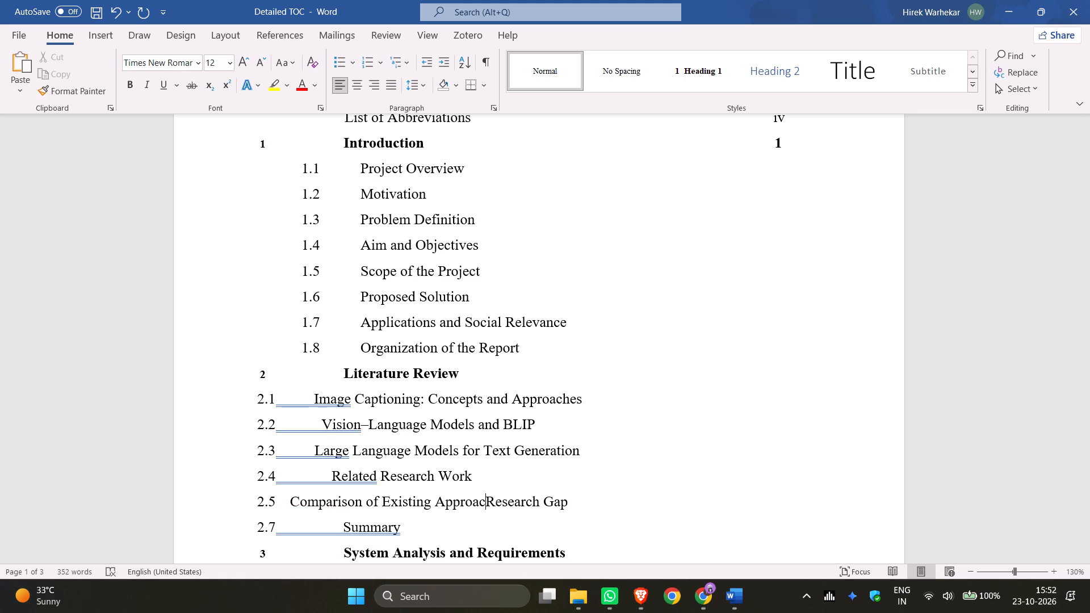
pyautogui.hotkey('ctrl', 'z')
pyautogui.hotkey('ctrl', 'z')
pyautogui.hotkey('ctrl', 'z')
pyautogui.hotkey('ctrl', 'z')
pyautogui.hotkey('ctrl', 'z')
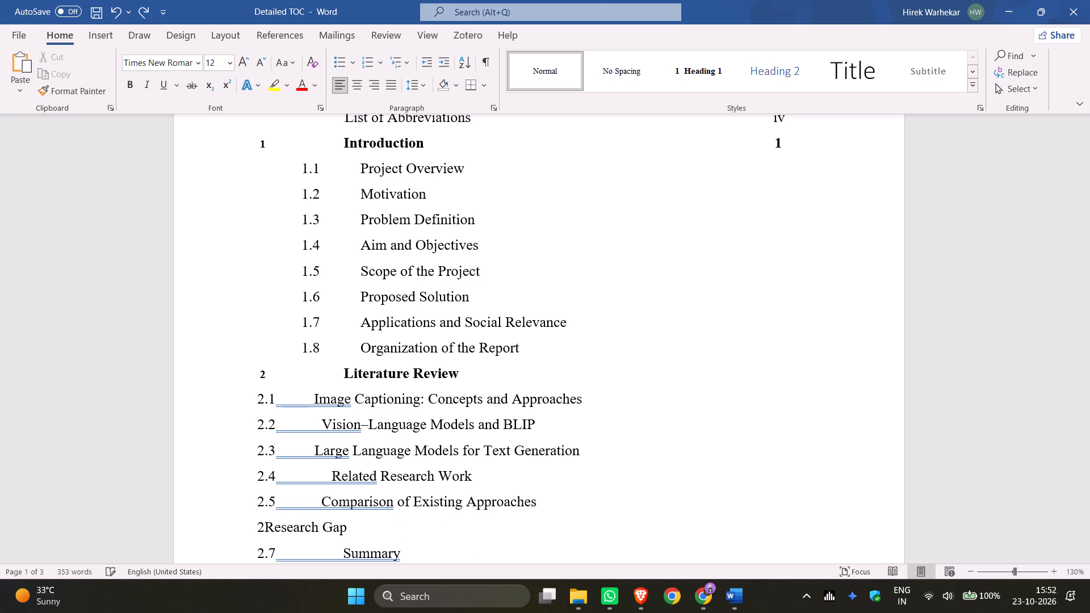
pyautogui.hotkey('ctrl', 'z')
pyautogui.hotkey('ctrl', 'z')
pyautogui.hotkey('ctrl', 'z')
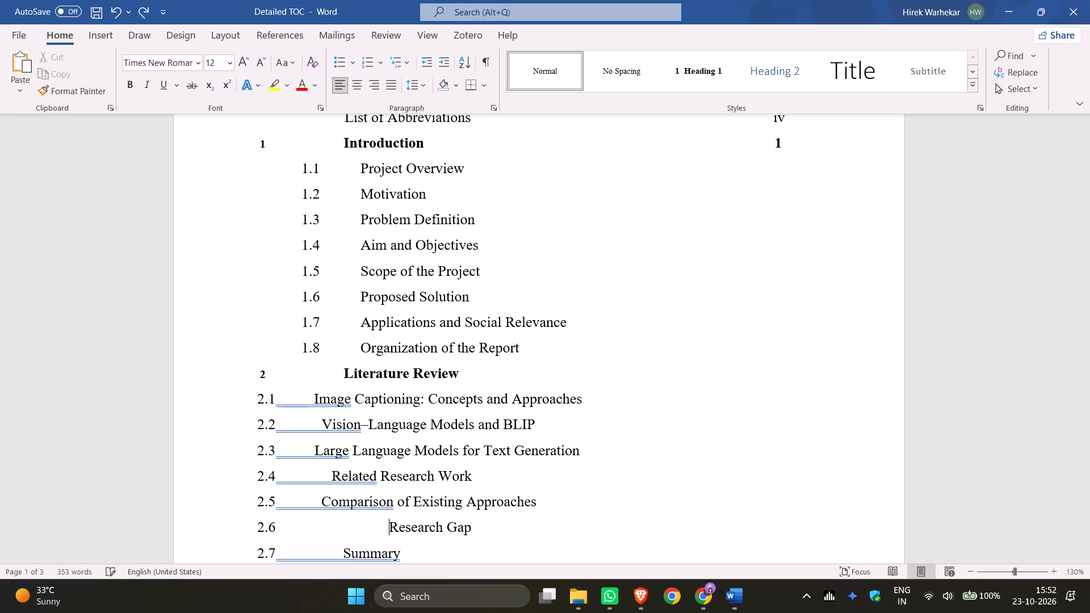
# Replace the wide gap between 2.6 and Research Gap with spaces so the title starts roughly beneath Comparison of Existing Approaches.
pyautogui.press('BackSpace')
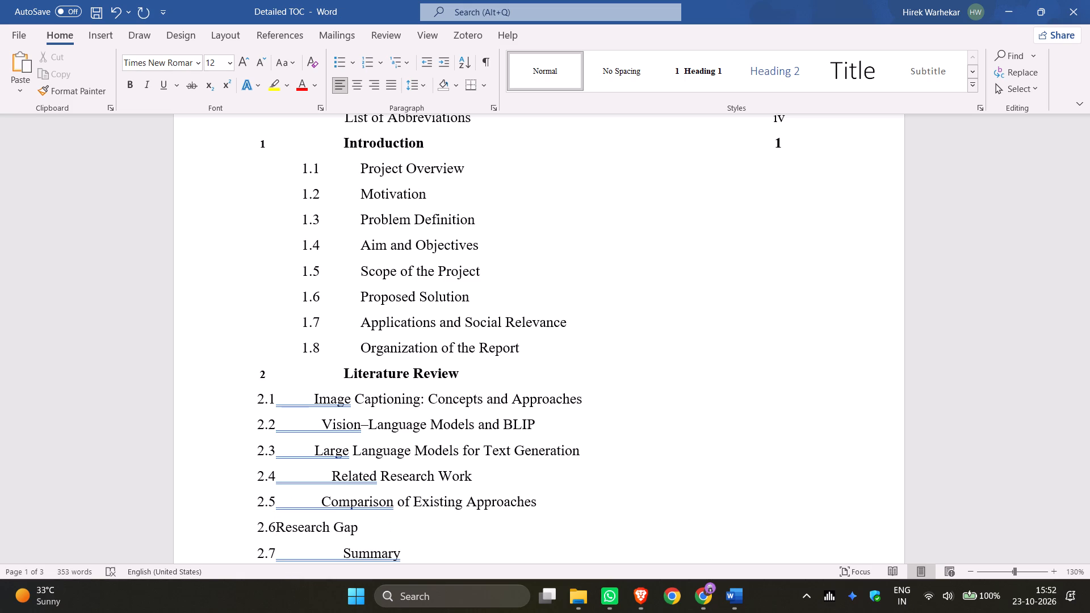
pyautogui.press('space')
pyautogui.press('space')
pyautogui.press('space')
pyautogui.press('space')
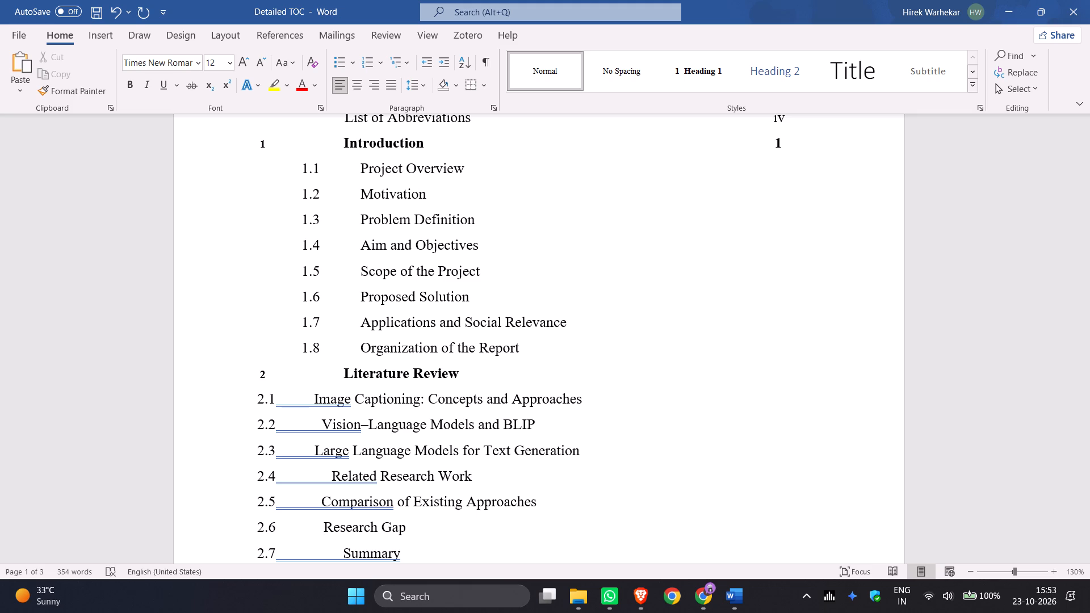
# Remove the entire section 3.8 entry, Use Cases and User Workflow, including its number and line, after Feasibility Study.
pyautogui.scroll(-1, 485, 507)
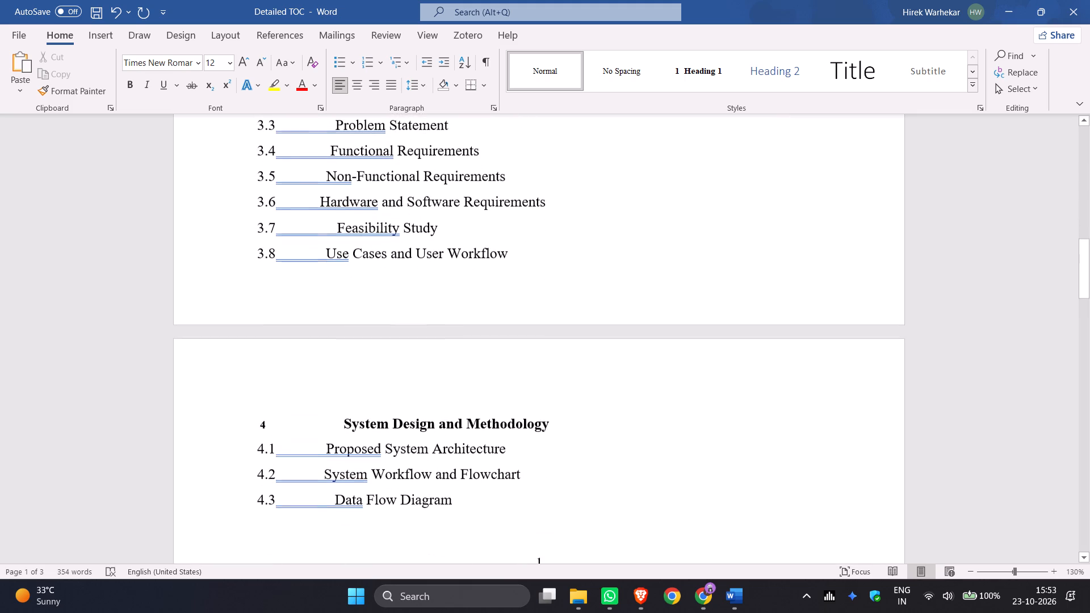
pyautogui.scroll(-1, 485, 507)
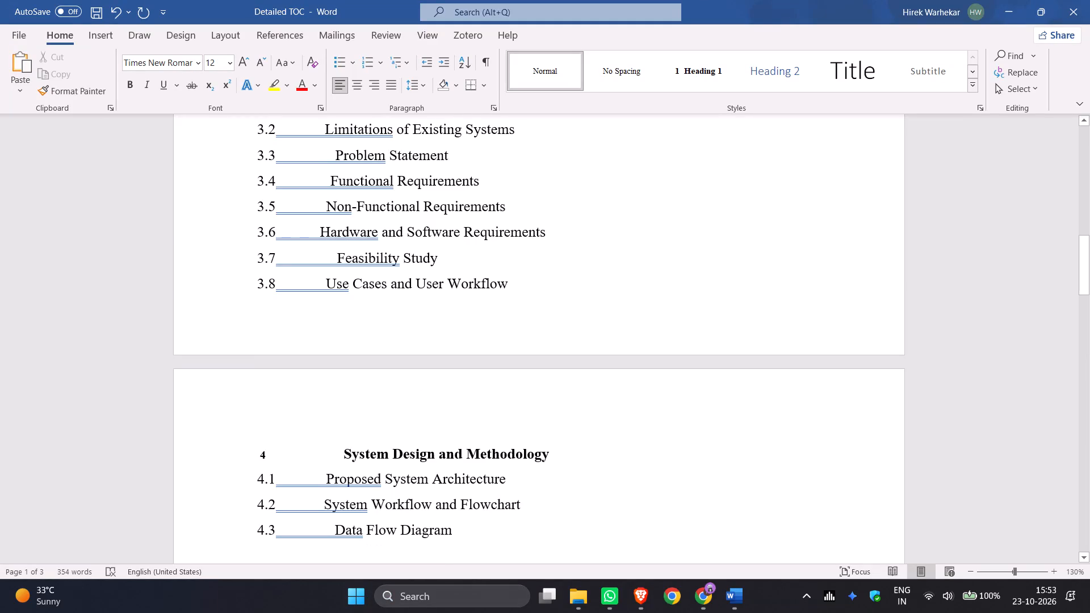
pyautogui.moveTo(510, 286); pyautogui.dragTo(447, 284)
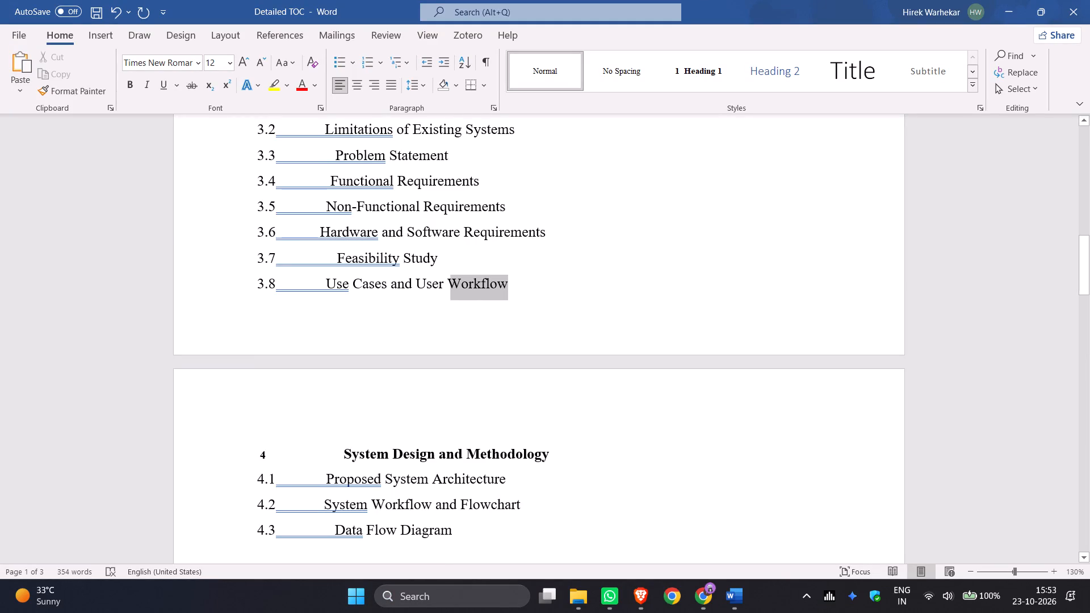
pyautogui.moveTo(447, 284); pyautogui.dragTo(338, 291)
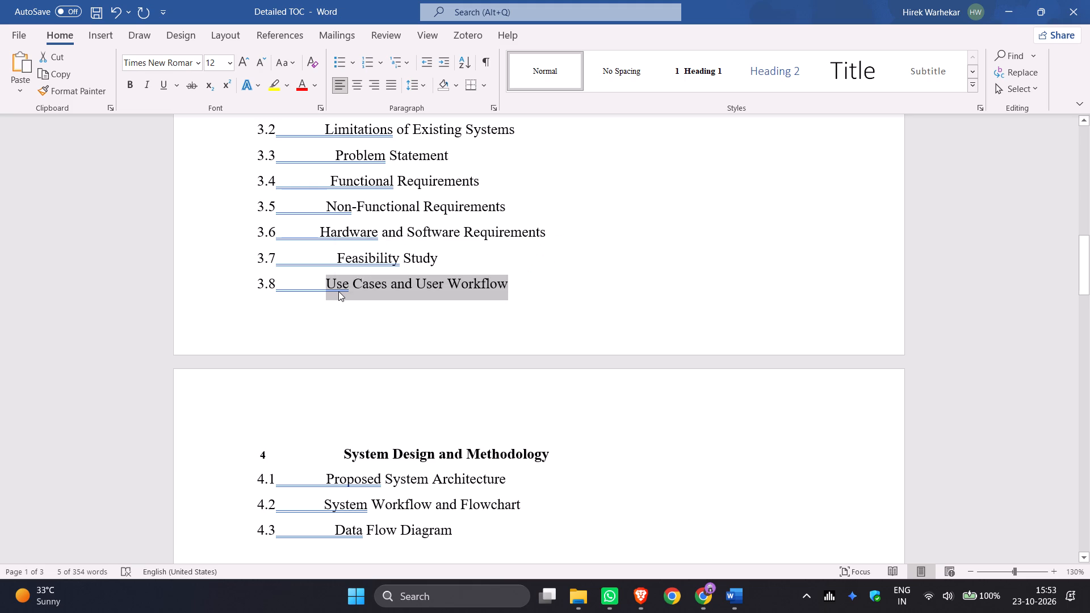
pyautogui.hotkey('ctrl', 'x')
pyautogui.press('BackSpace')
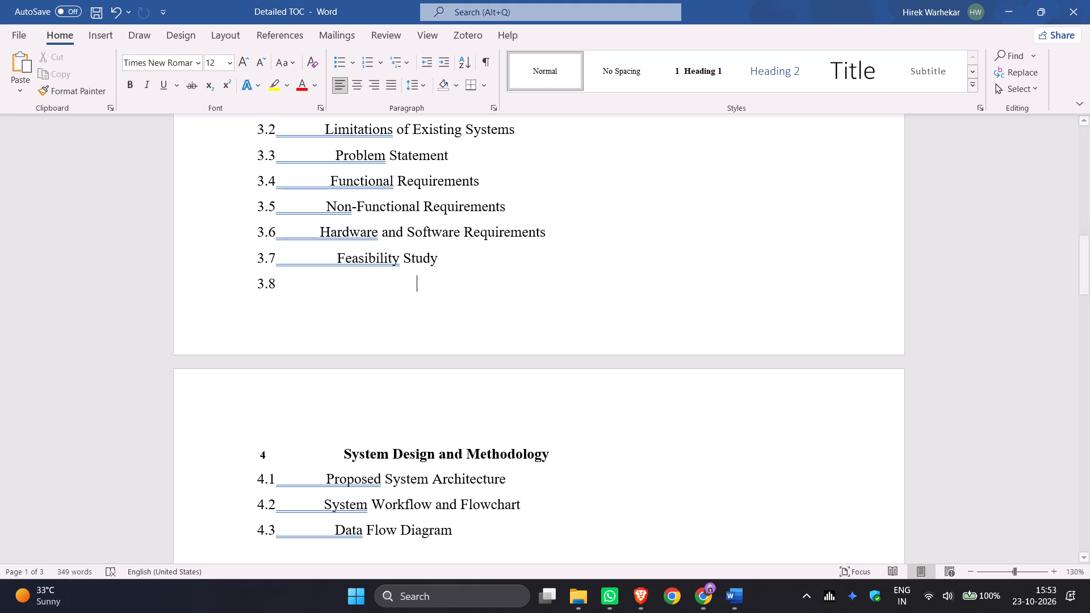
pyautogui.press('BackSpace')
pyautogui.press('BackSpace')
pyautogui.press('BackSpace')
pyautogui.press('BackSpace')
pyautogui.press('BackSpace')
pyautogui.press('BackSpace')
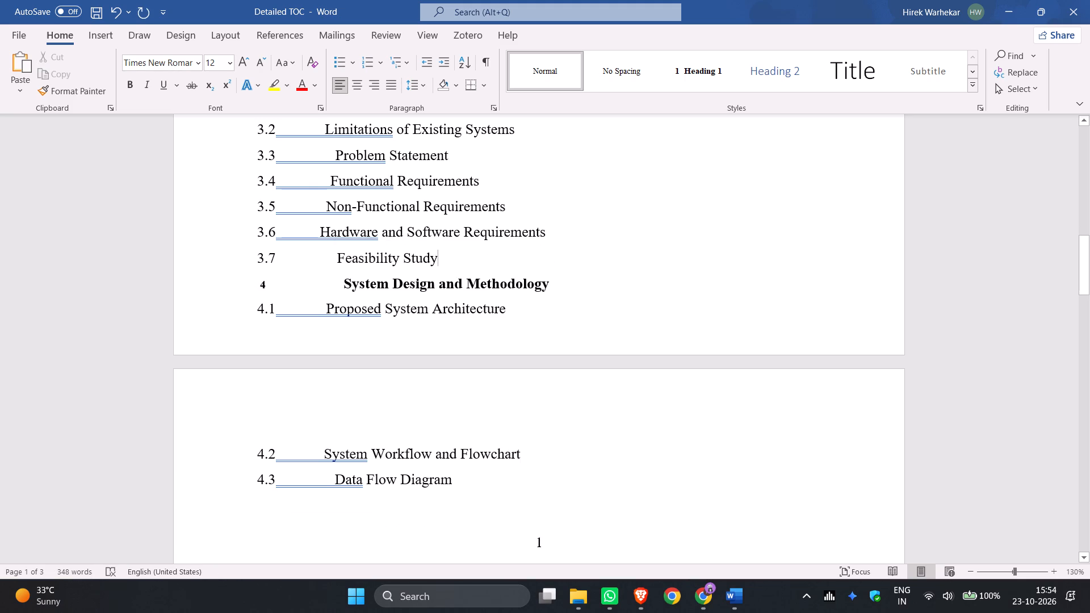
# Insert two blank lines after section 3.7, Feasibility Study, pushing the chapter 4 heading onto the following page.
pyautogui.click(489, 262)
pyautogui.press('Return')
pyautogui.press('Return')
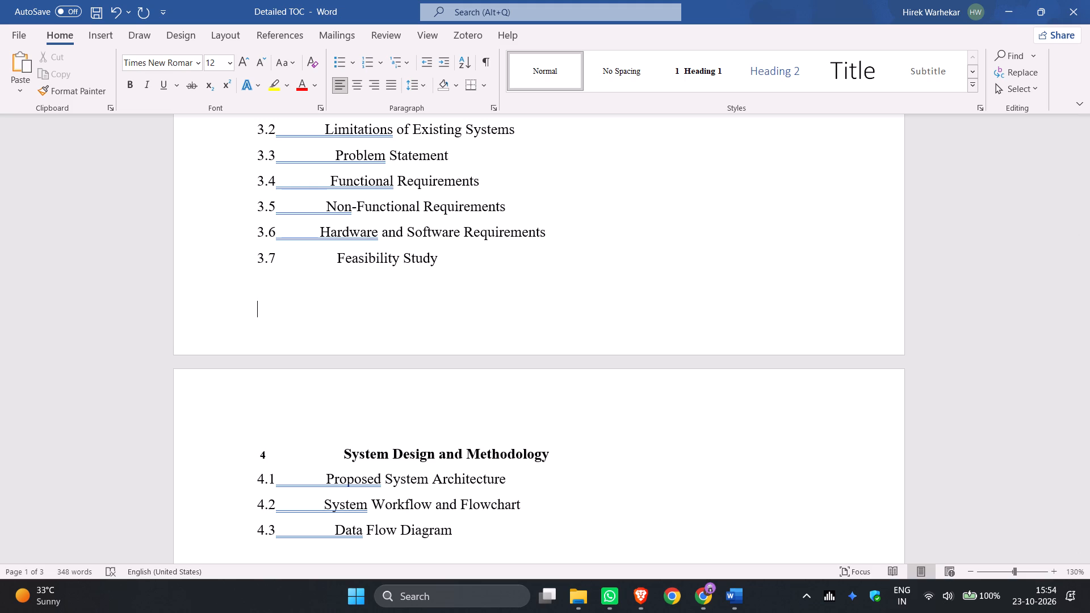
# Add a section 4.4 entry beneath Data Flow Diagram with the copied title Use Cases and User Workflow, spaced to roughly match the titles above.
pyautogui.scroll(-1, 489, 262)
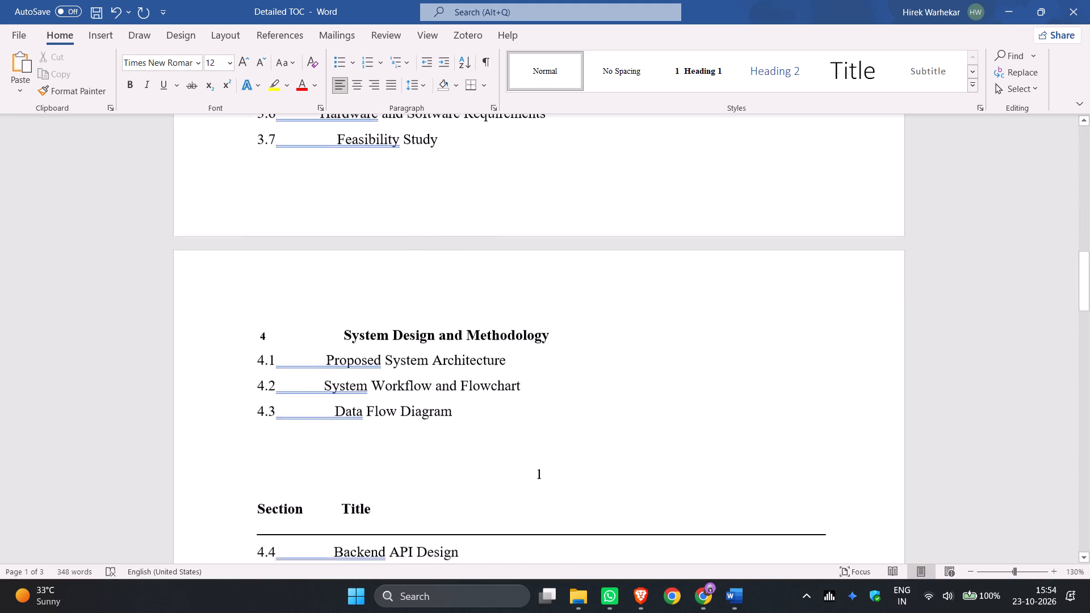
pyautogui.scroll(-1, 489, 262)
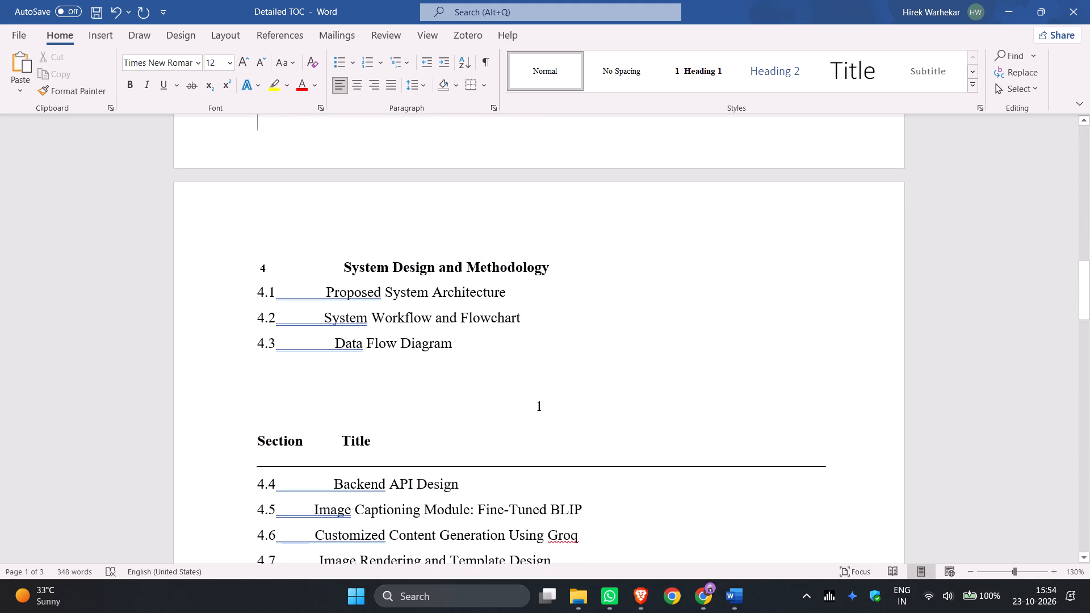
pyautogui.click(463, 344)
pyautogui.press('Return')
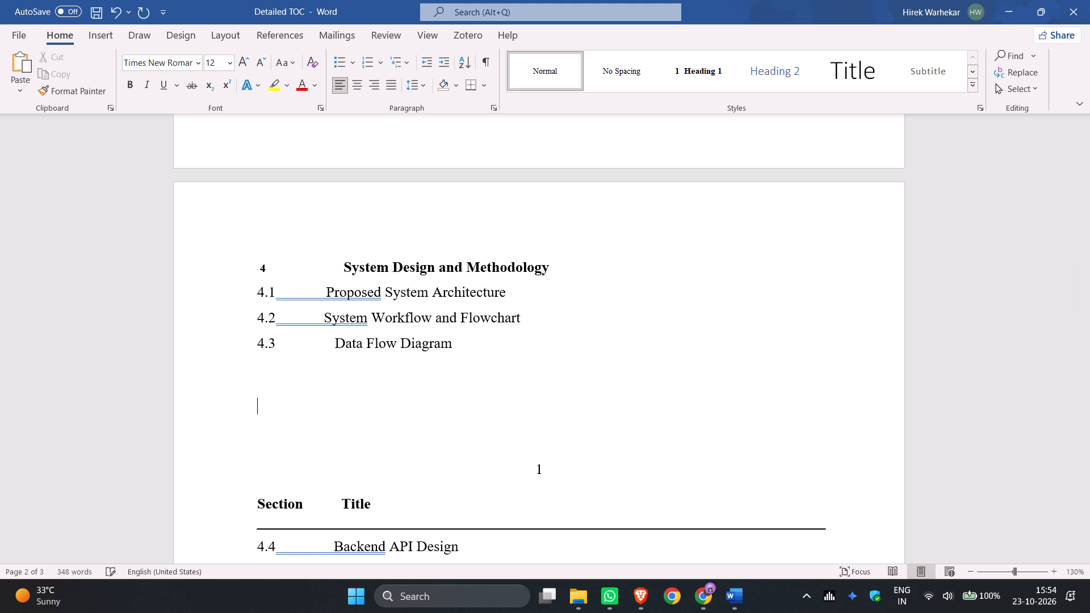
pyautogui.write('4.4')
pyautogui.press('space')
pyautogui.press('space')
pyautogui.press('space')
pyautogui.press('space')
pyautogui.press('space')
pyautogui.press('space')
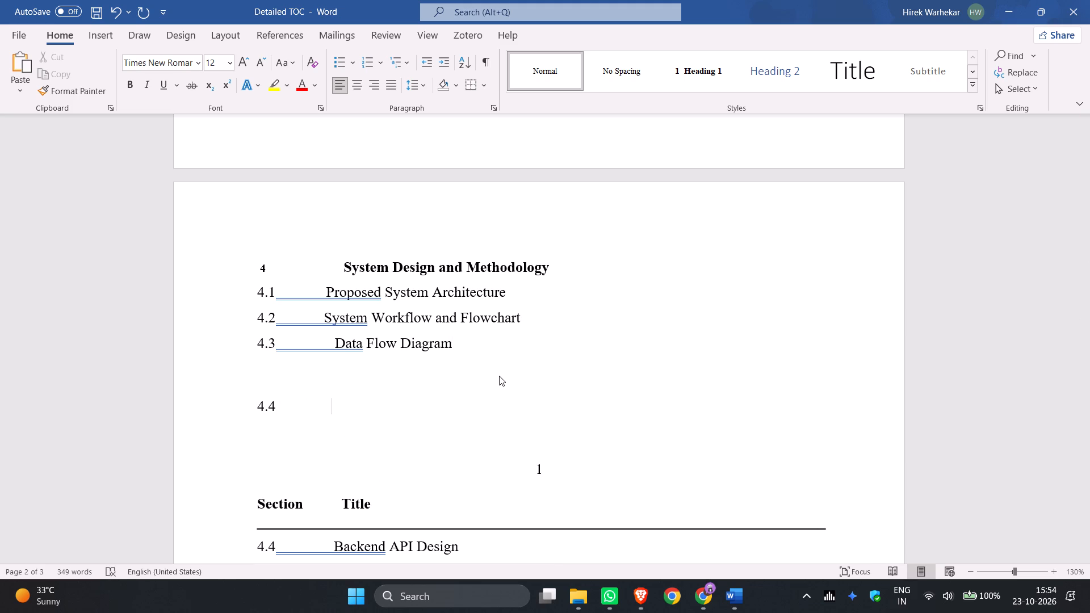
pyautogui.hotkey('ctrl', 'v')
pyautogui.click(499, 376)
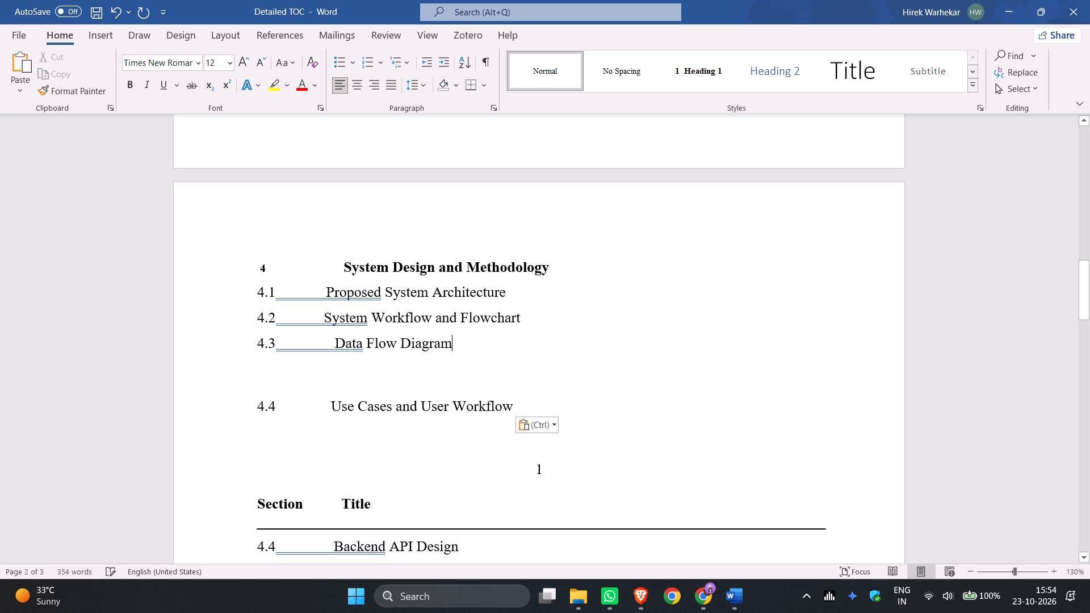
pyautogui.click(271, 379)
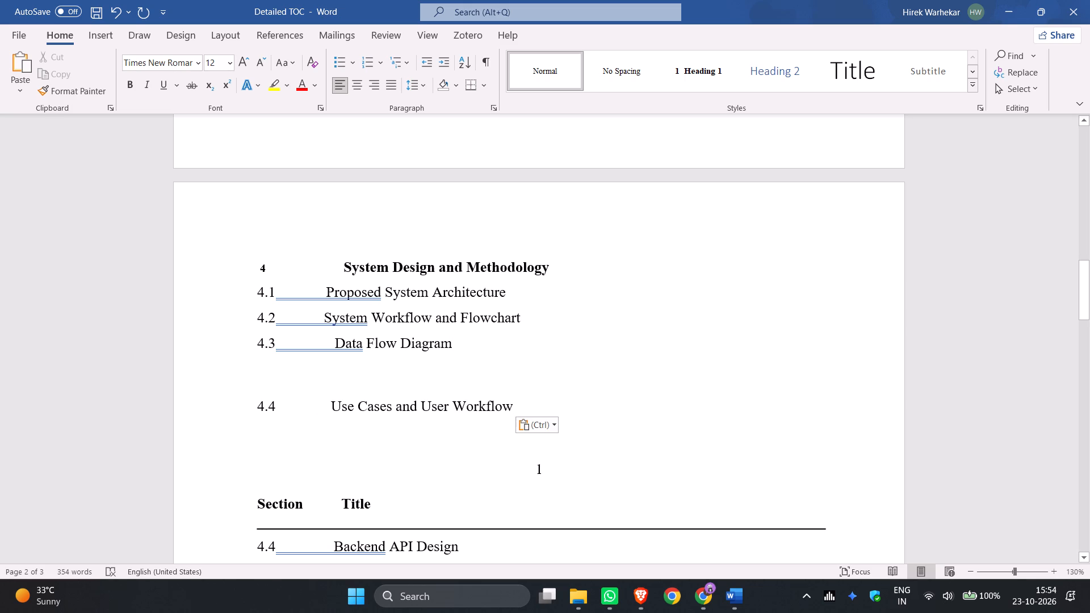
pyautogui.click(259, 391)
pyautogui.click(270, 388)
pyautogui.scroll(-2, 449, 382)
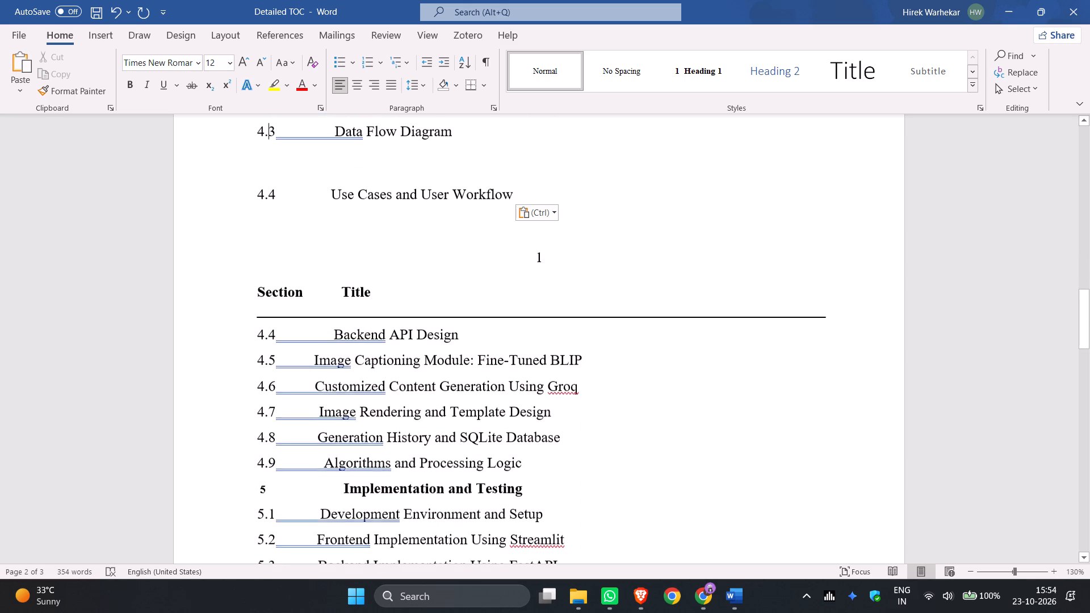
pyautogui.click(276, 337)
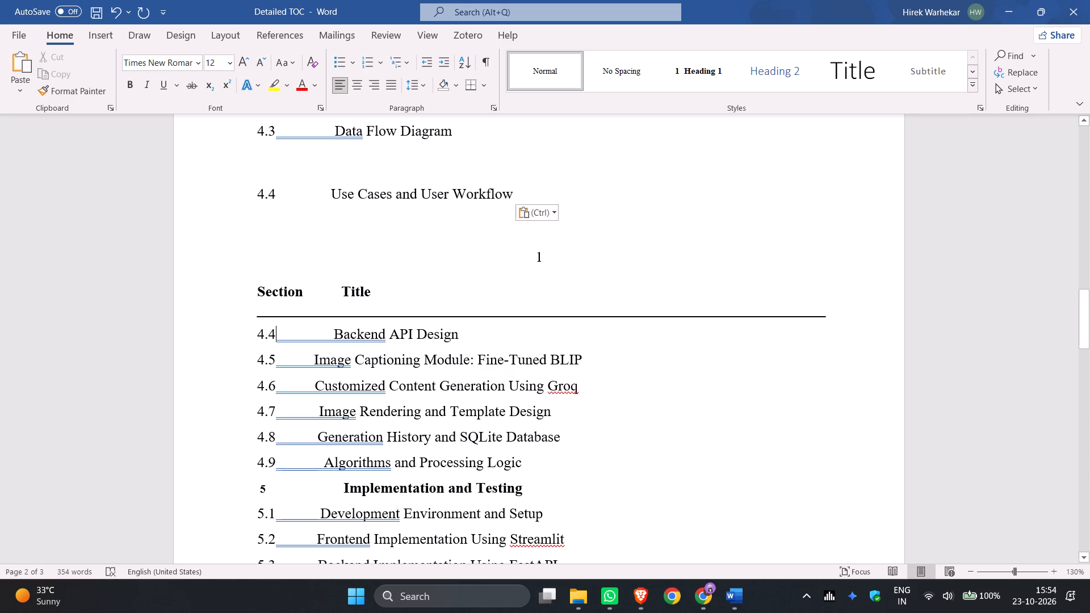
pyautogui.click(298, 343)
# Change the chapter 5 heading to System Implementation and Testing by adding System at its start.
pyautogui.scroll(-1, 298, 343)
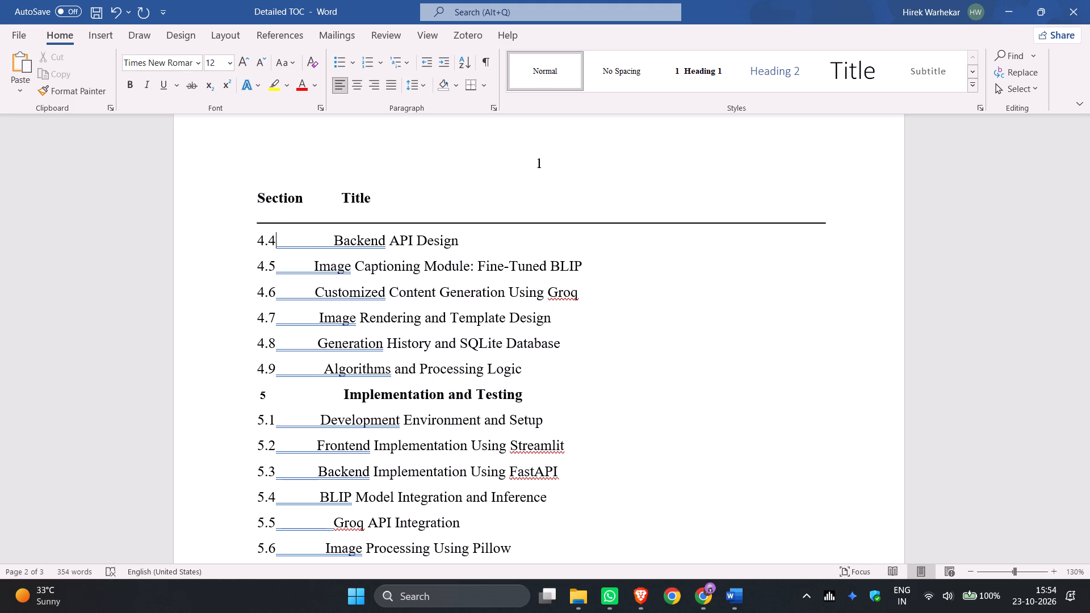
pyautogui.click(338, 403)
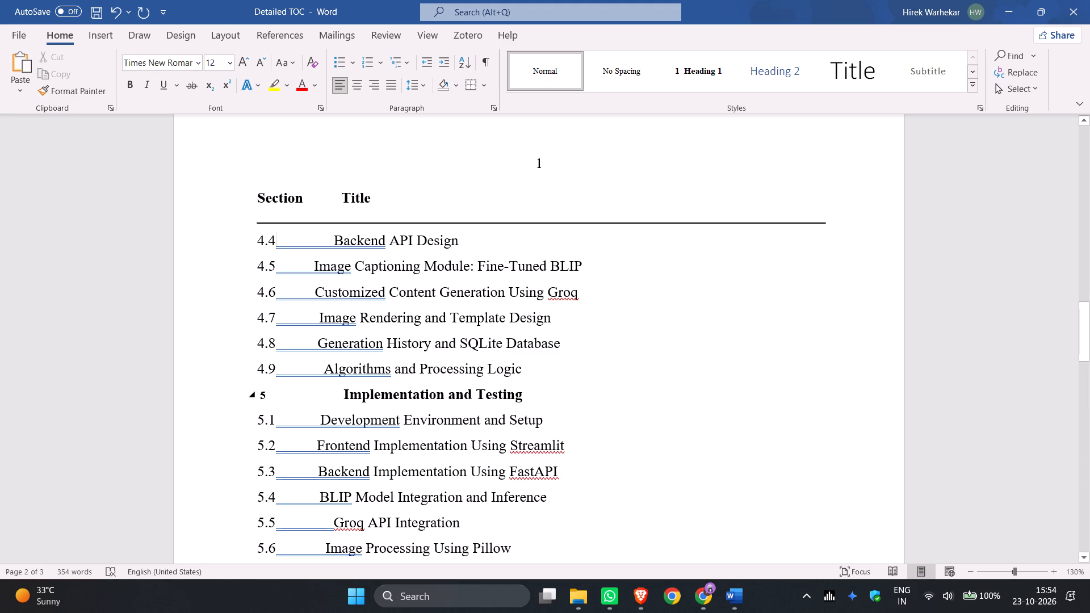
pyautogui.press('Left')
pyautogui.press('Left')
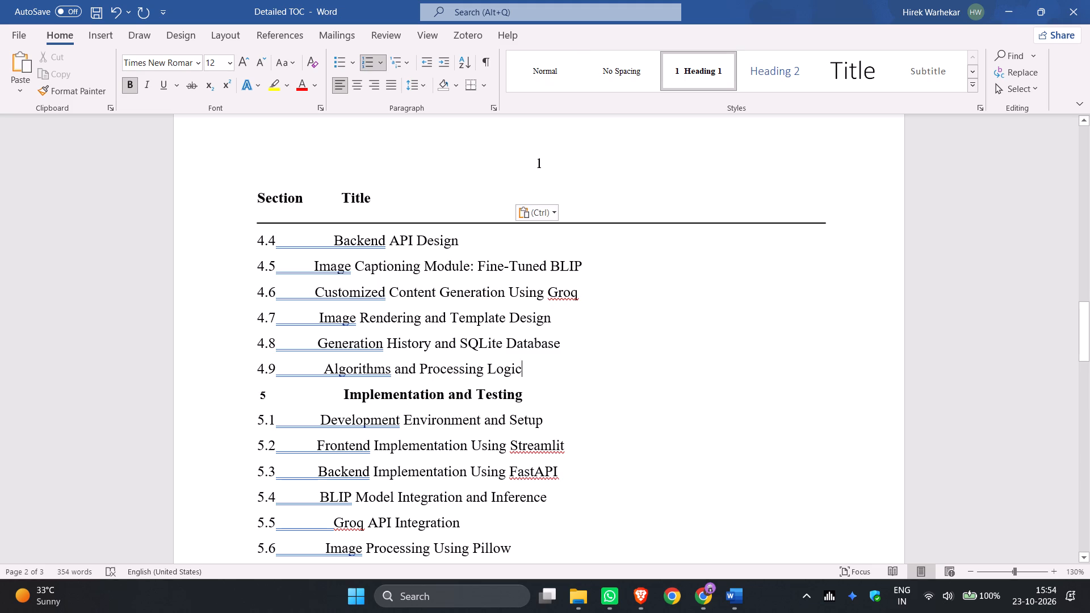
pyautogui.click(333, 394)
pyautogui.write('Sysy')
pyautogui.press('BackSpace')
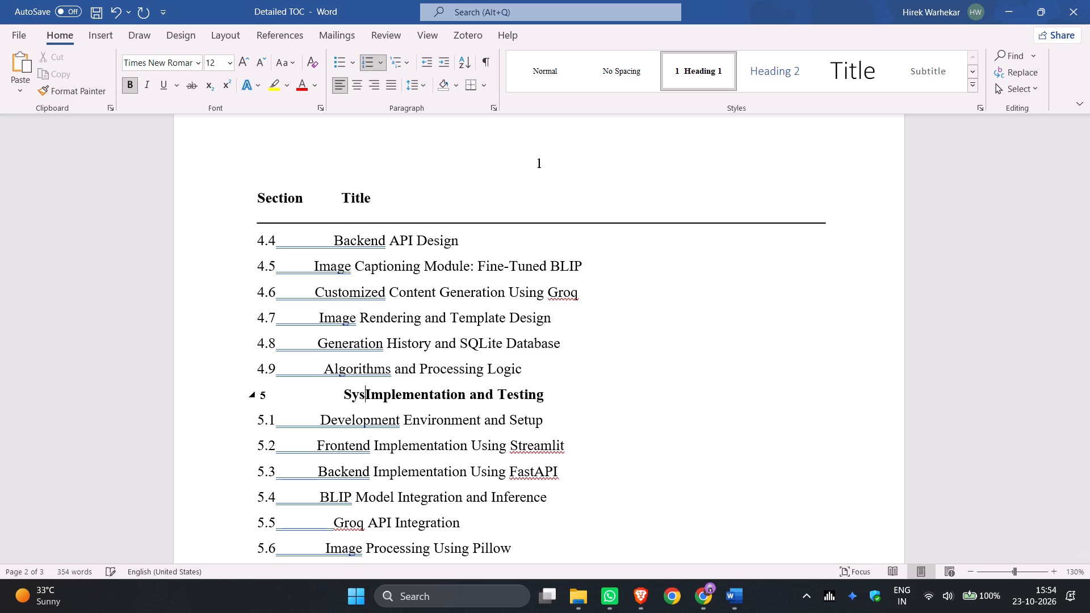
pyautogui.write('tem')
pyautogui.press('space')
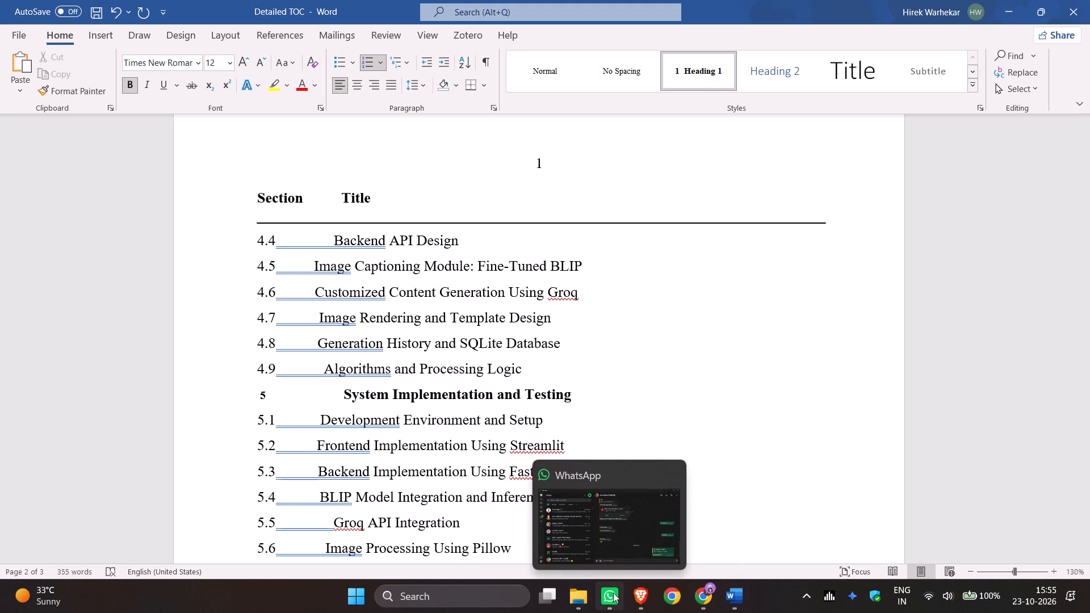
# Switch to File Explorer and open the Concised TOC PDF from the Downloads folder.
pyautogui.click(586, 605)
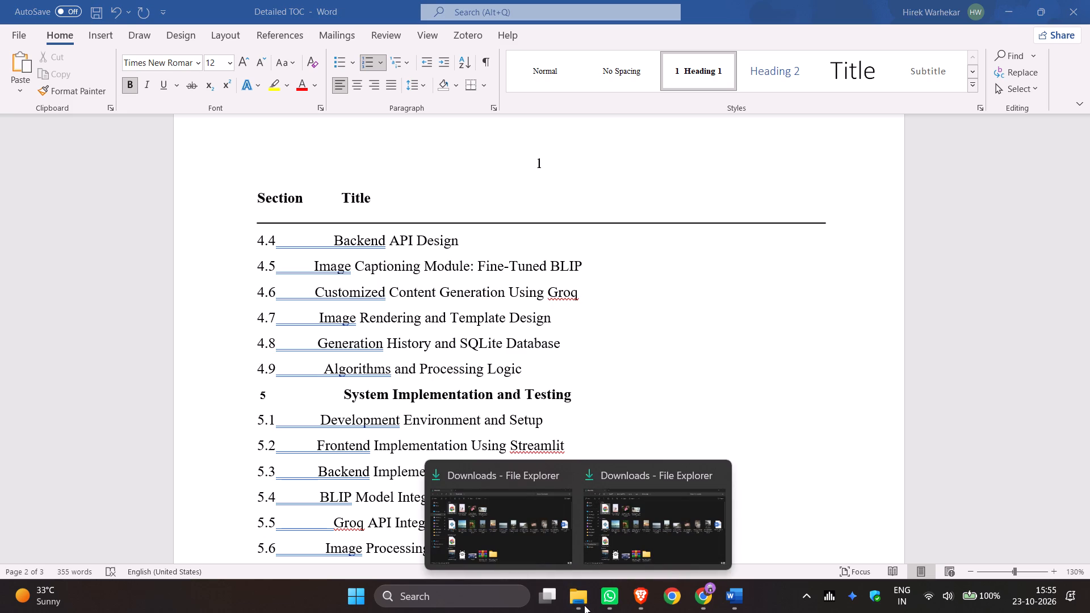
pyautogui.click(569, 476)
pyautogui.click(599, 507)
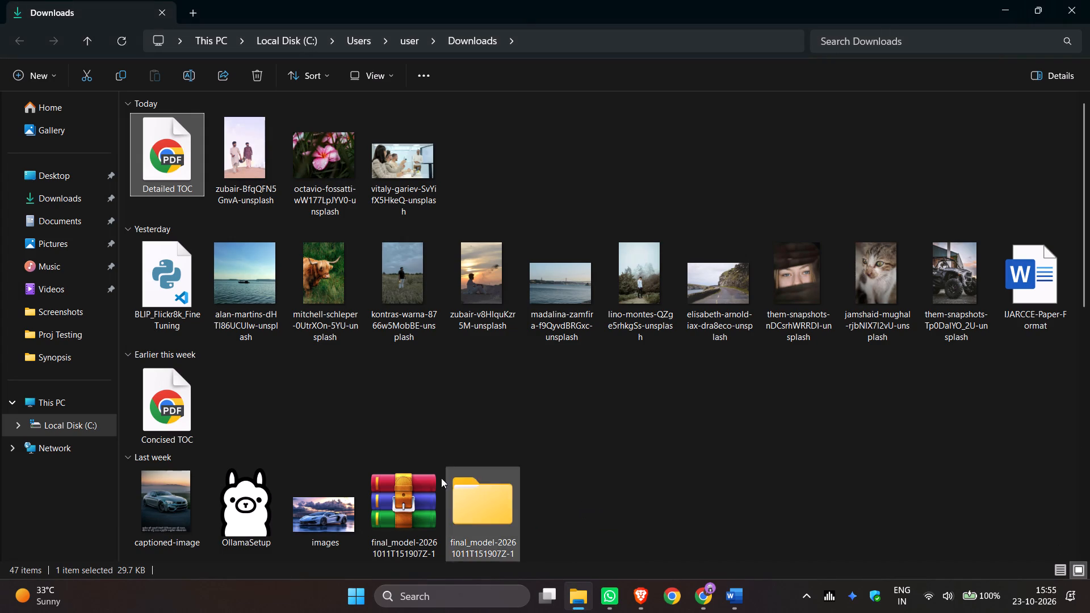
pyautogui.doubleClick(177, 401)
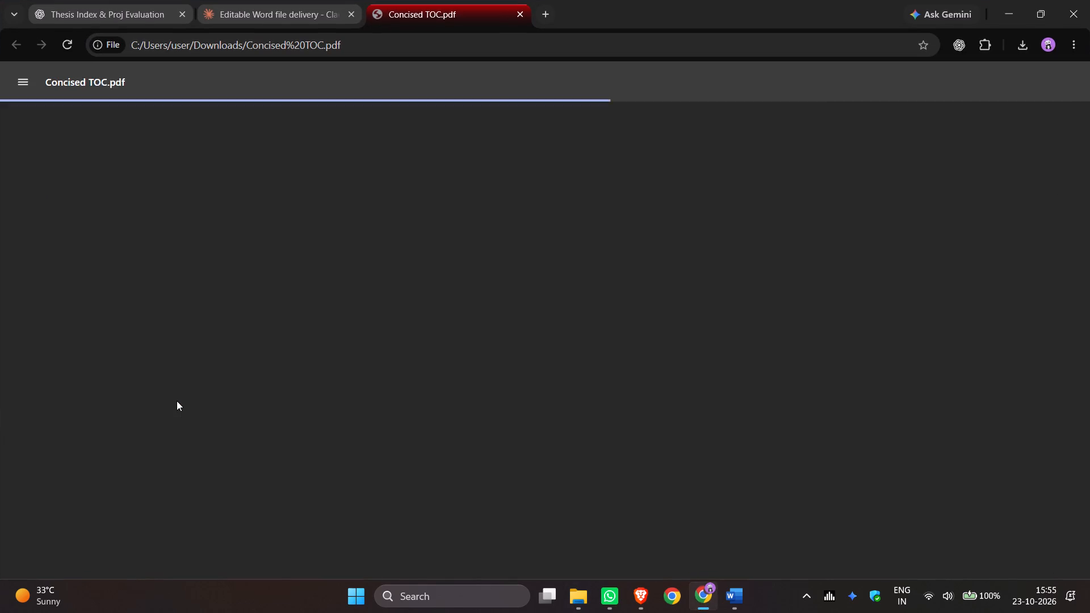
# Copy entries 5.1 to 5.5, Development Environment and Setup through Testing and System Execution, from the concise table of contents.
pyautogui.scroll(-8, 387, 414)
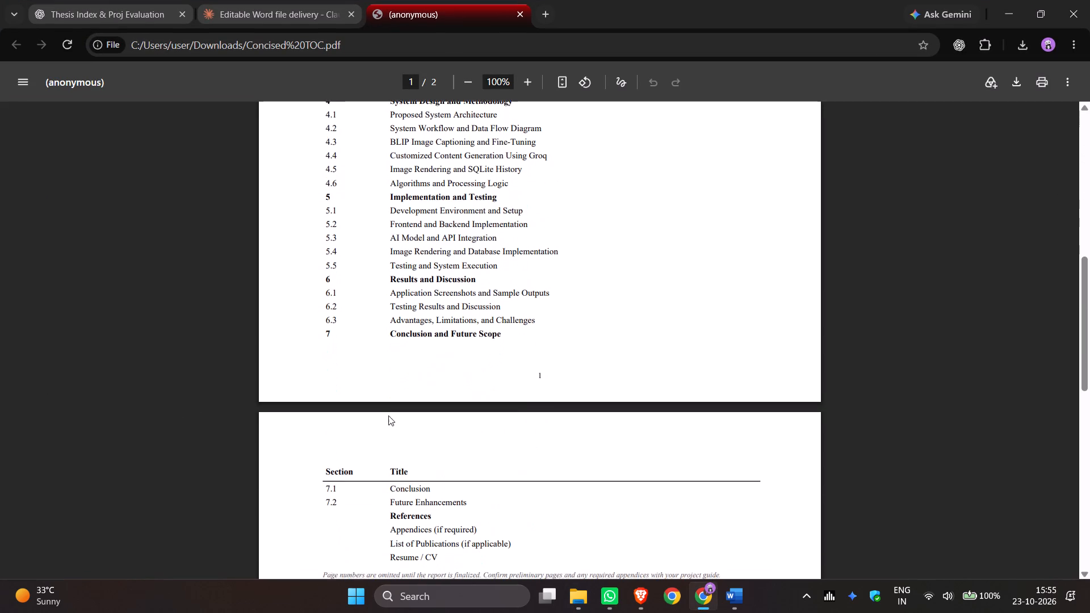
pyautogui.scroll(-1, 388, 415)
pyautogui.scroll(3, 388, 415)
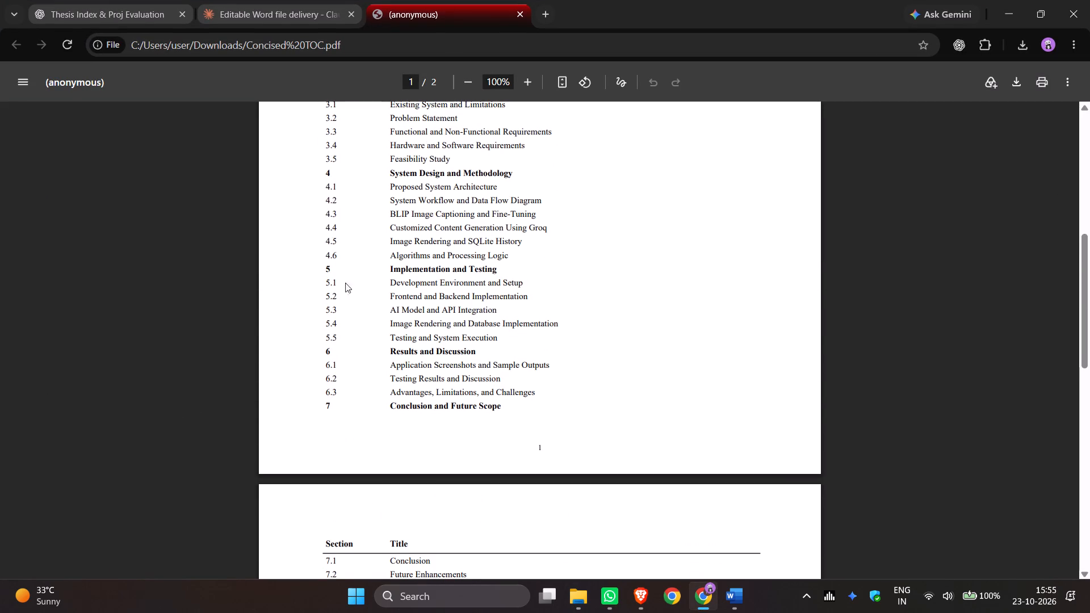
pyautogui.moveTo(325, 281); pyautogui.dragTo(497, 352)
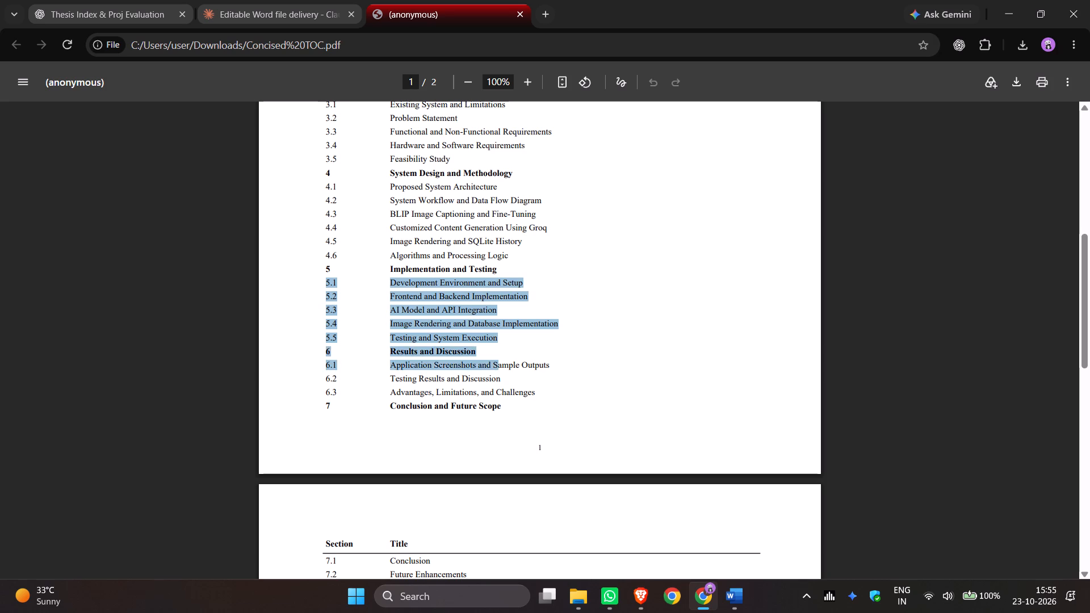
pyautogui.moveTo(497, 352); pyautogui.dragTo(506, 343)
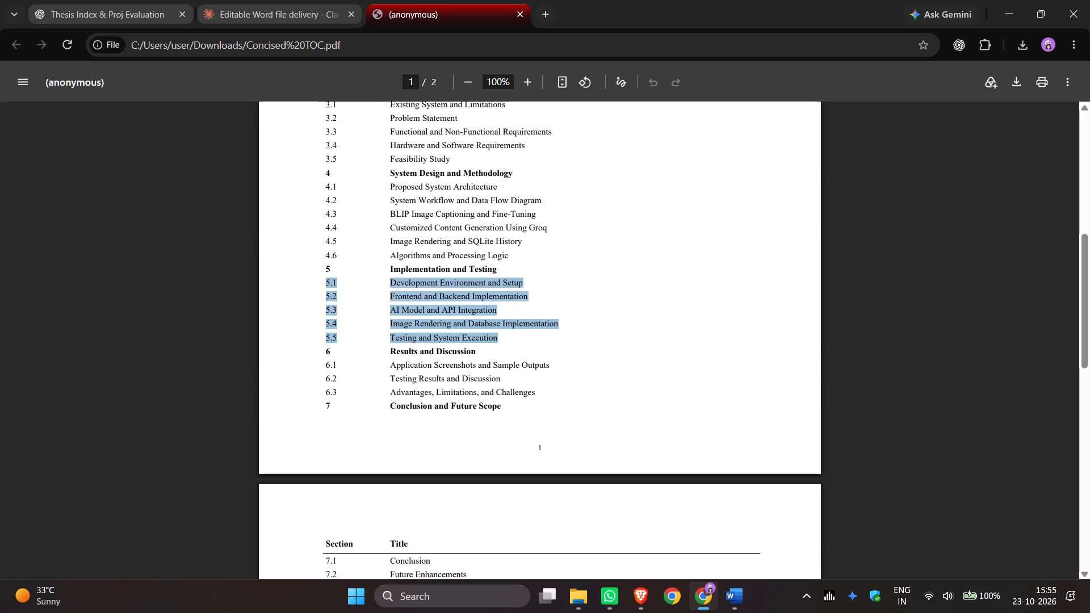
pyautogui.hotkey('ctrl', 'c')
# Back in the Detailed TOC Word document, replace entries 5.1 to 5.10 under System Implementation and Testing with the copied 5.1 to 5.5 entries.
pyautogui.click(738, 596)
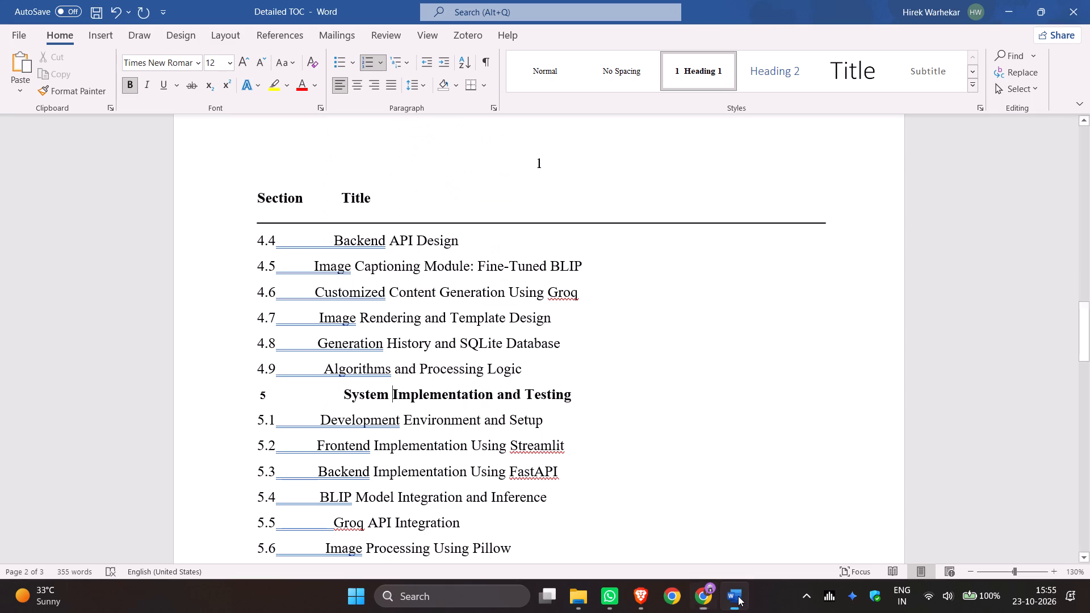
pyautogui.scroll(-1, 341, 466)
pyautogui.scroll(-2, 316, 422)
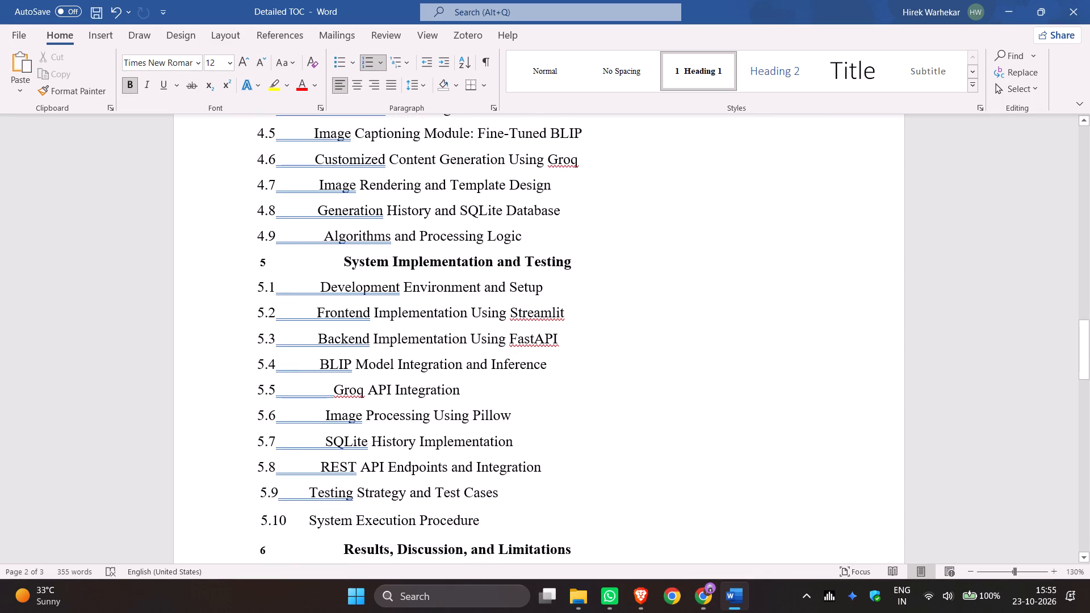
pyautogui.moveTo(256, 285); pyautogui.dragTo(403, 440)
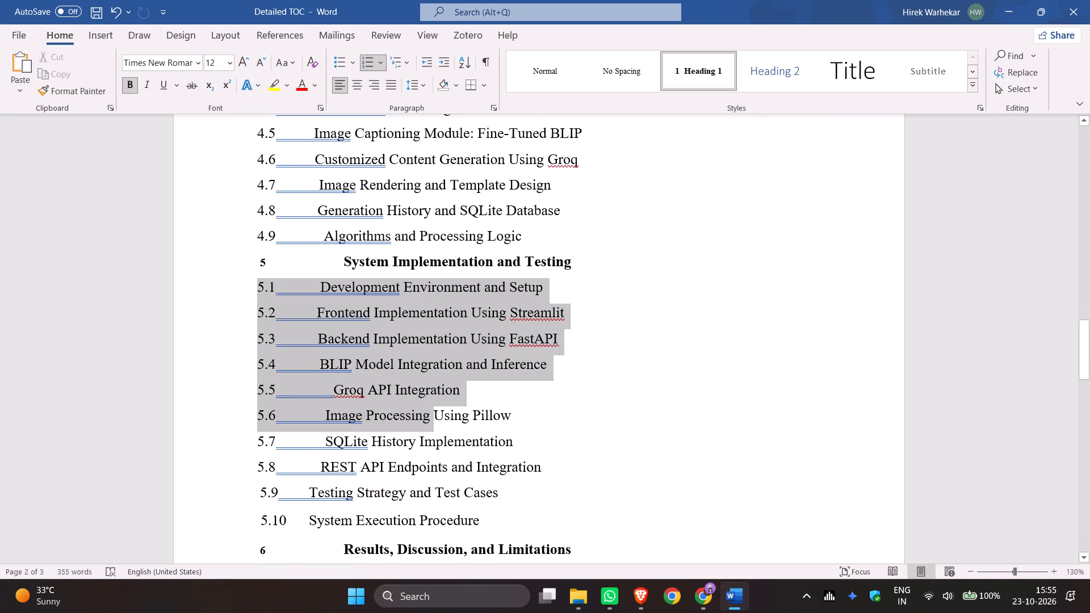
pyautogui.moveTo(403, 440); pyautogui.dragTo(478, 522)
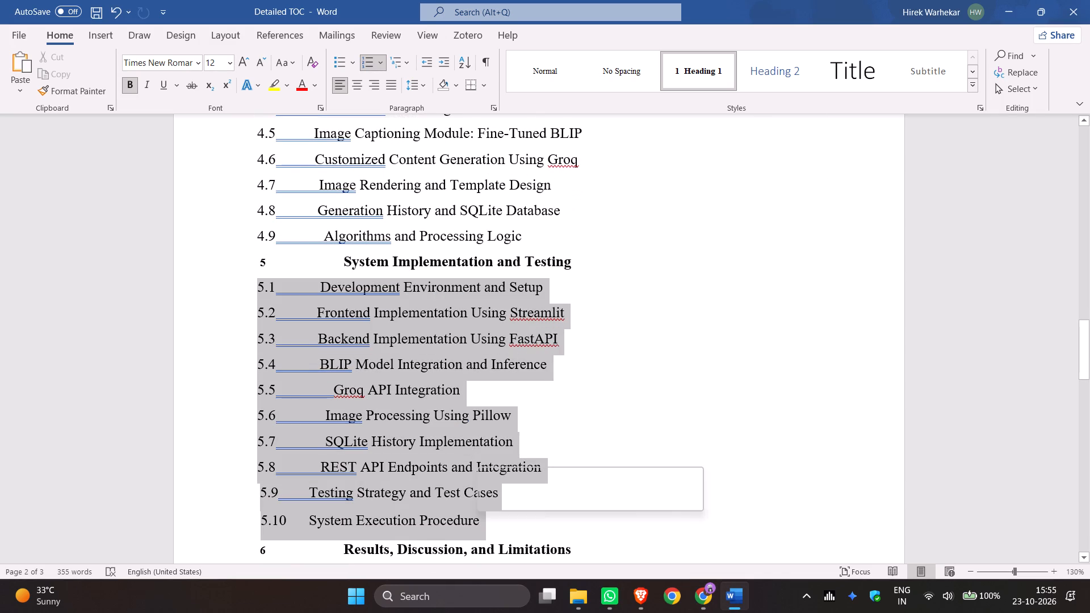
pyautogui.hotkey('ctrl', 'v')
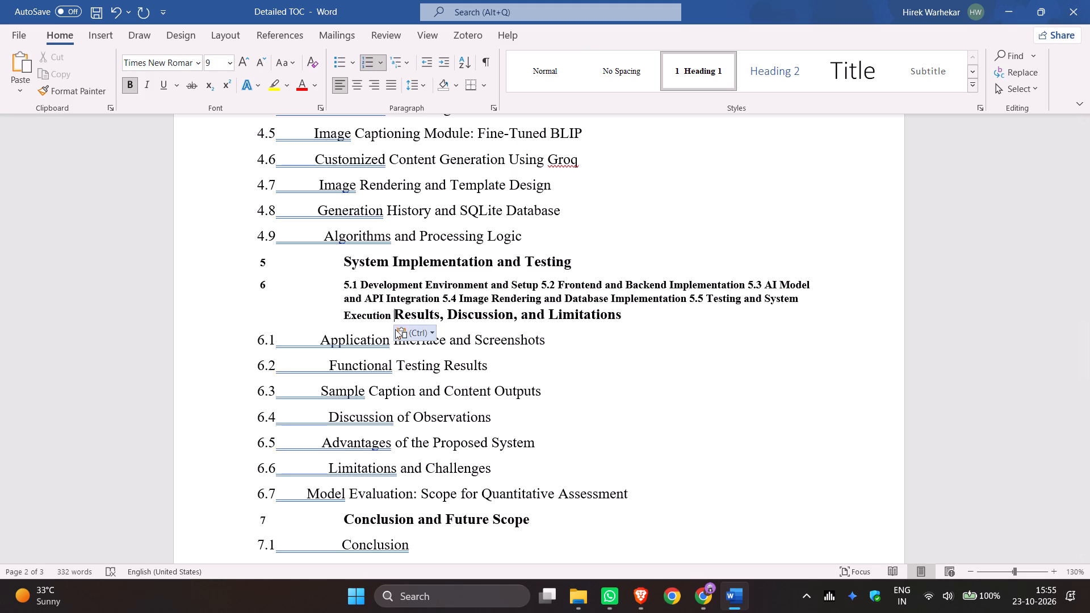
# Undo the unformatted paste that replaced the individual section entries of chapter 5.
pyautogui.hotkey('ctrl', 'z')
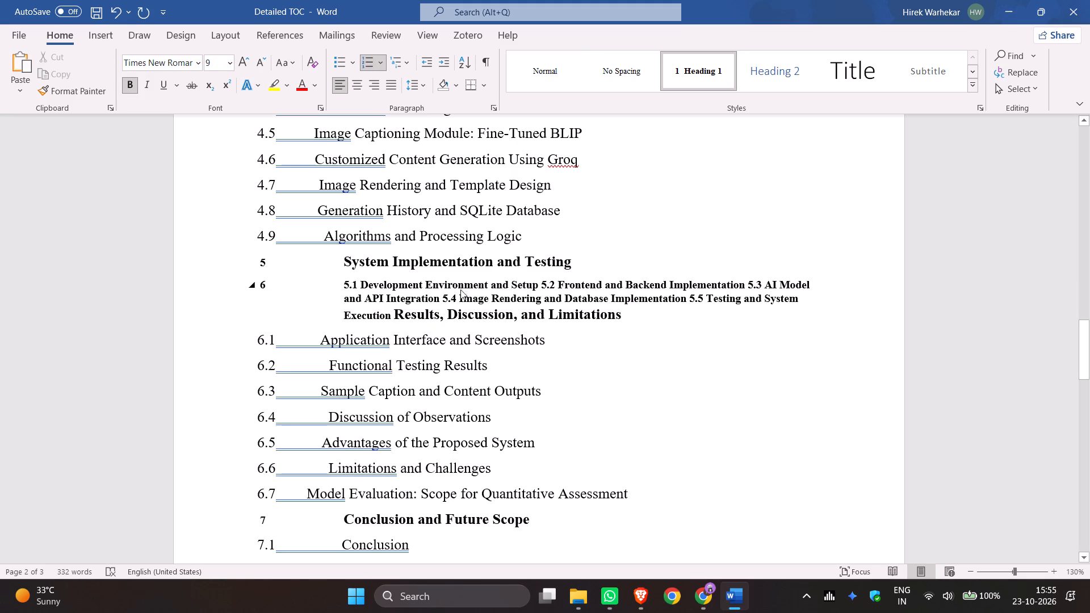
pyautogui.click(487, 347)
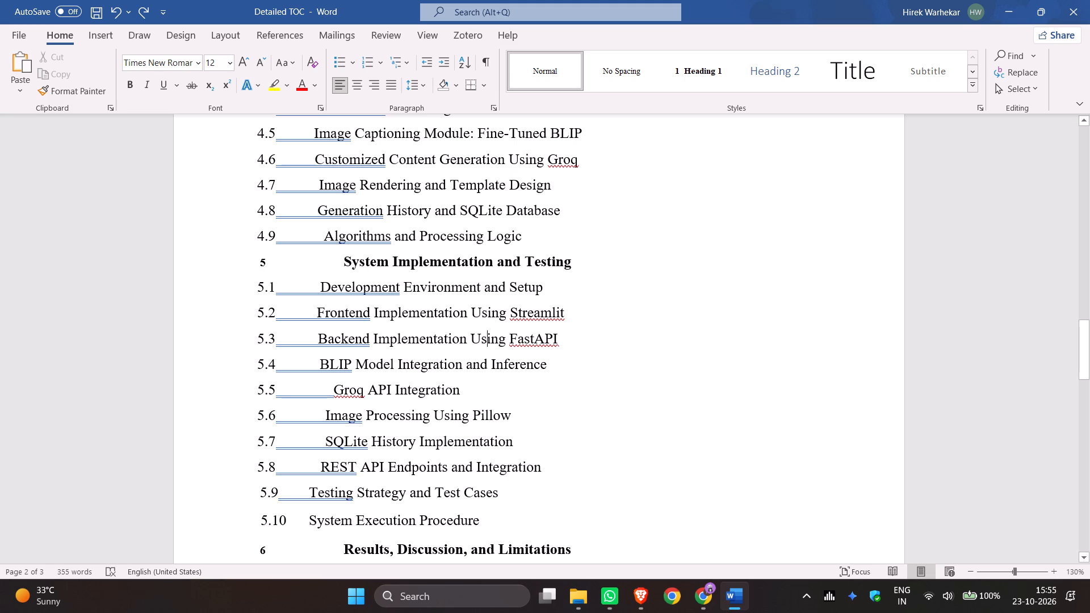
# Change the section 5.2 title to Frontend & Backend Implementation, reusing the words Backend Implementation from 5.3 and removing the leftover Implementation Using Streamlit.
pyautogui.moveTo(319, 335); pyautogui.dragTo(410, 346)
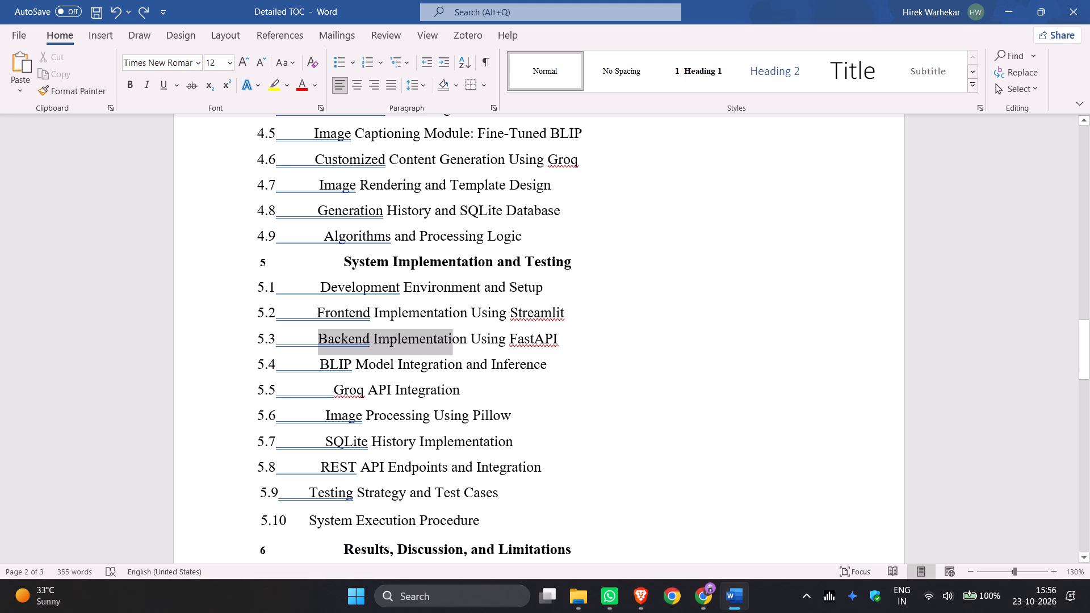
pyautogui.moveTo(410, 346); pyautogui.dragTo(435, 346)
pyautogui.hotkey('ctrl', 'c')
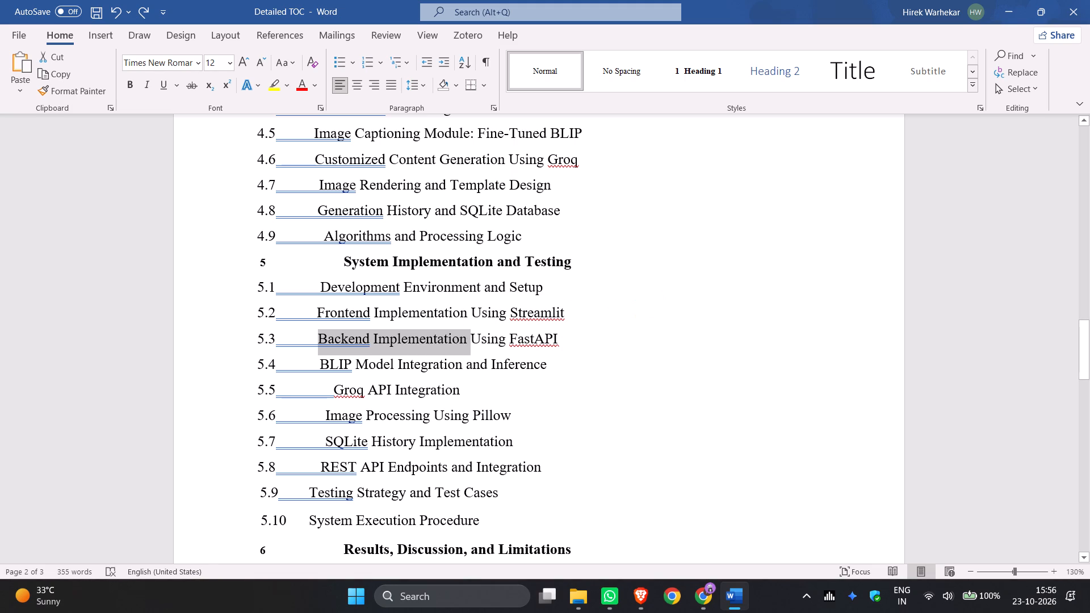
pyautogui.click(374, 316)
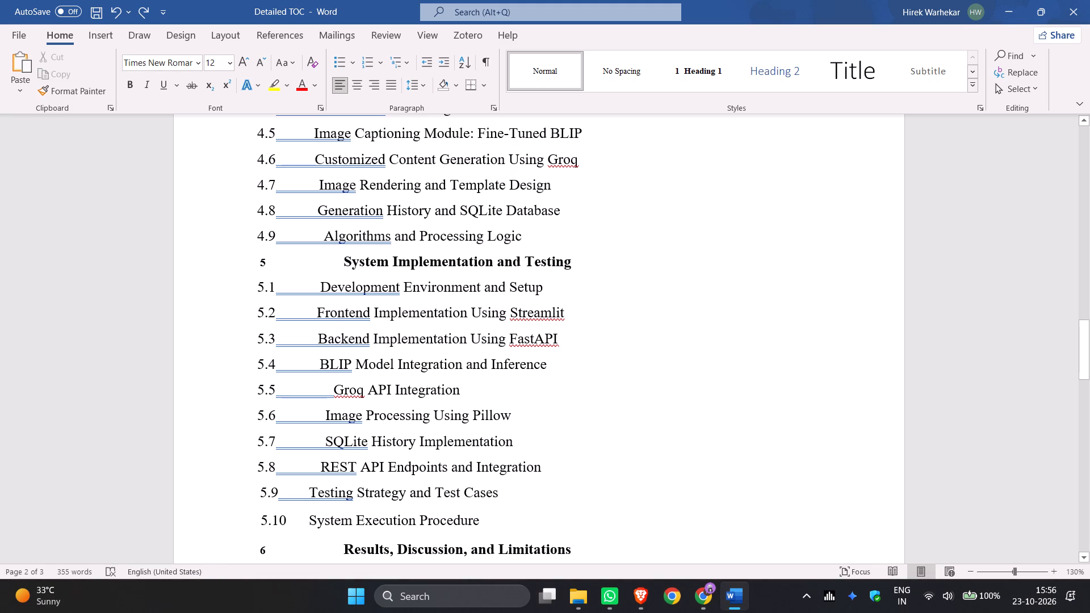
pyautogui.write('&')
pyautogui.press('space')
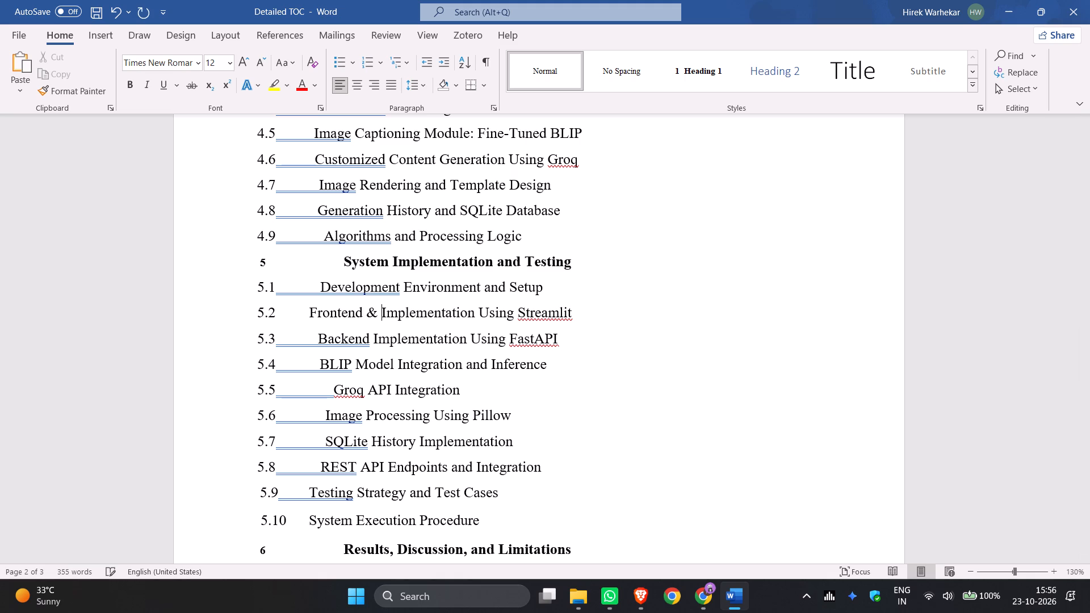
pyautogui.hotkey('ctrl', 'v')
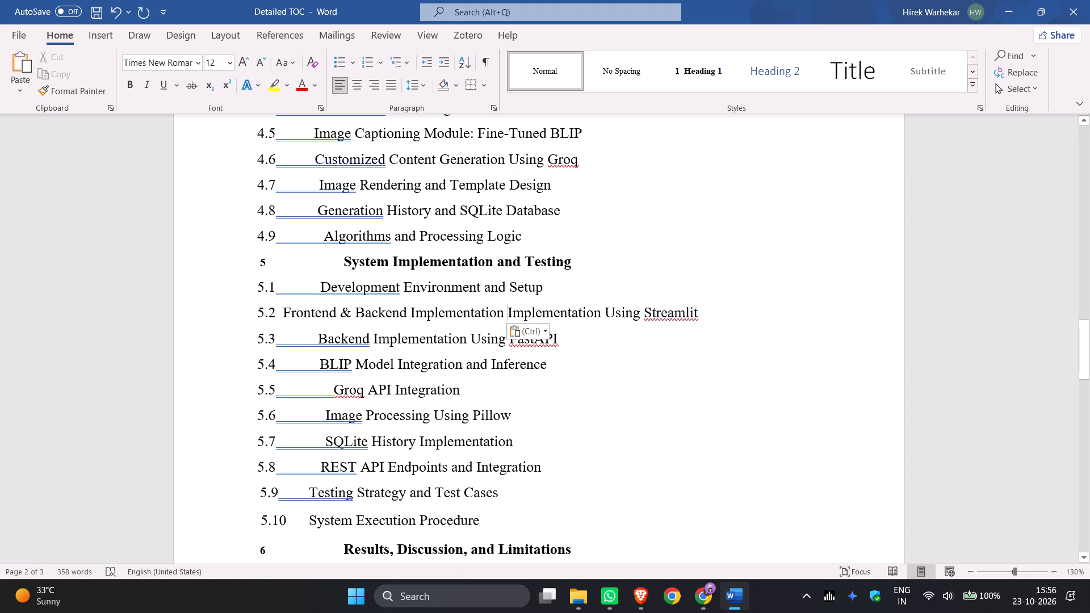
pyautogui.moveTo(701, 314); pyautogui.dragTo(520, 311)
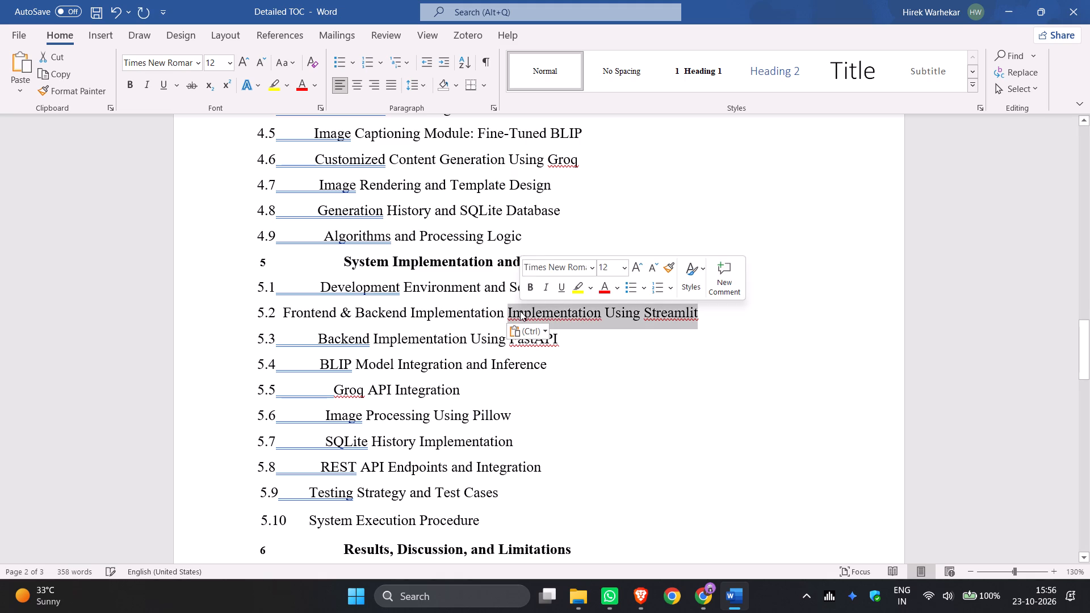
pyautogui.press('BackSpace')
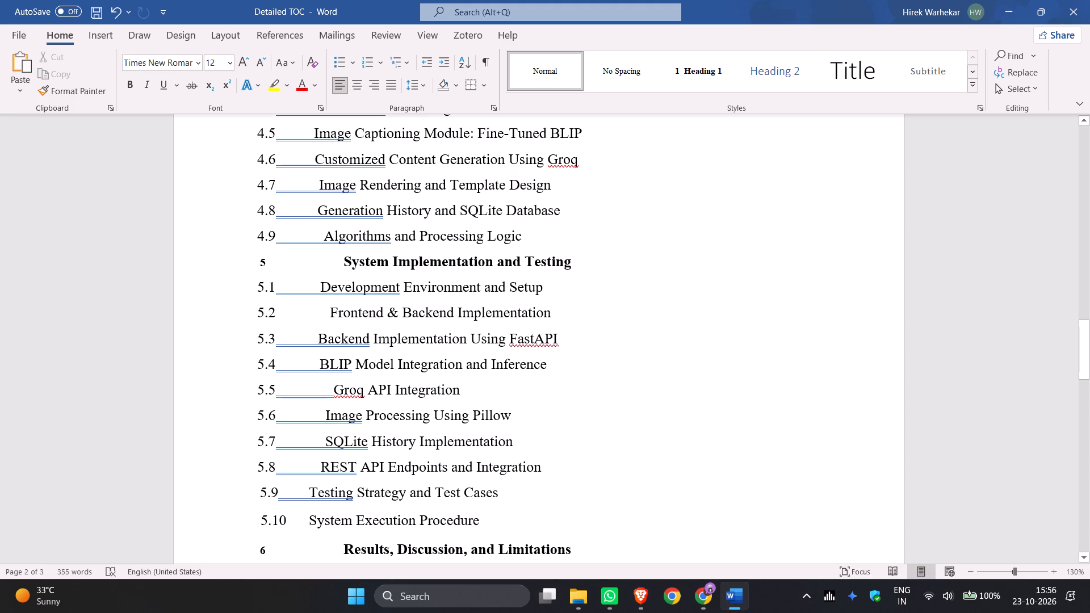
pyautogui.moveTo(561, 342); pyautogui.dragTo(384, 349)
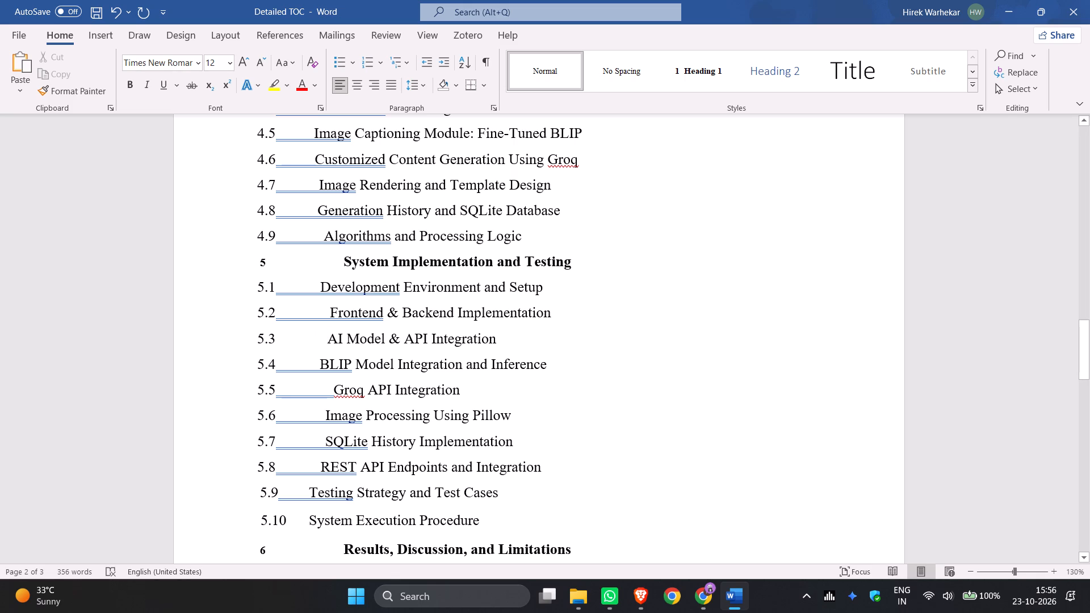
# Replace the section 5.4 title with Image Rendering and Database Implementation.
pyautogui.moveTo(551, 363); pyautogui.dragTo(335, 356)
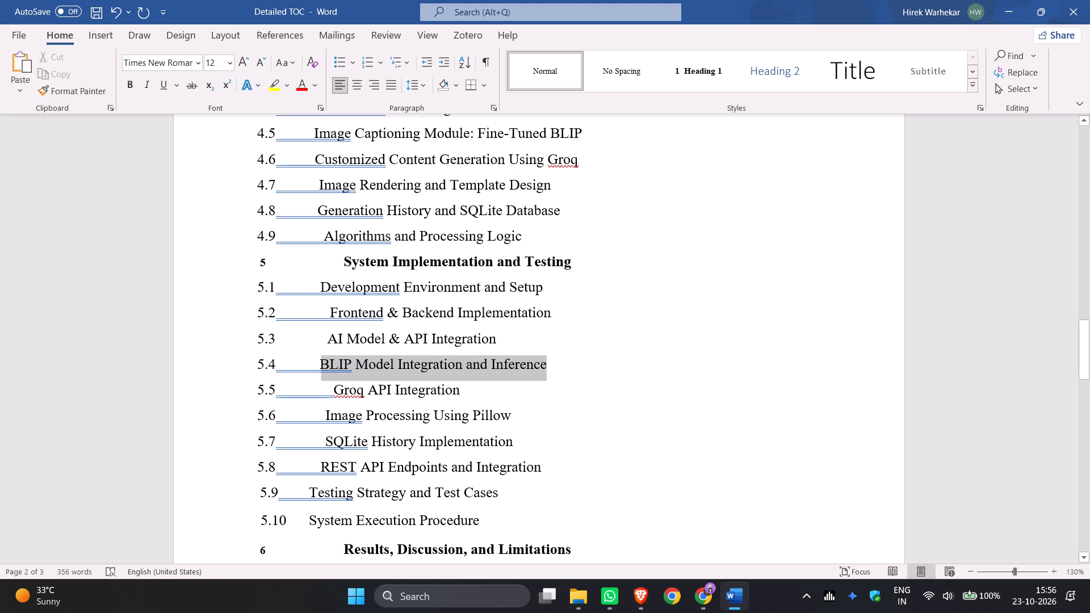
pyautogui.moveTo(335, 356); pyautogui.dragTo(333, 356)
pyautogui.write('Image')
pyautogui.press('space')
pyautogui.hotkey('shift', 'r')
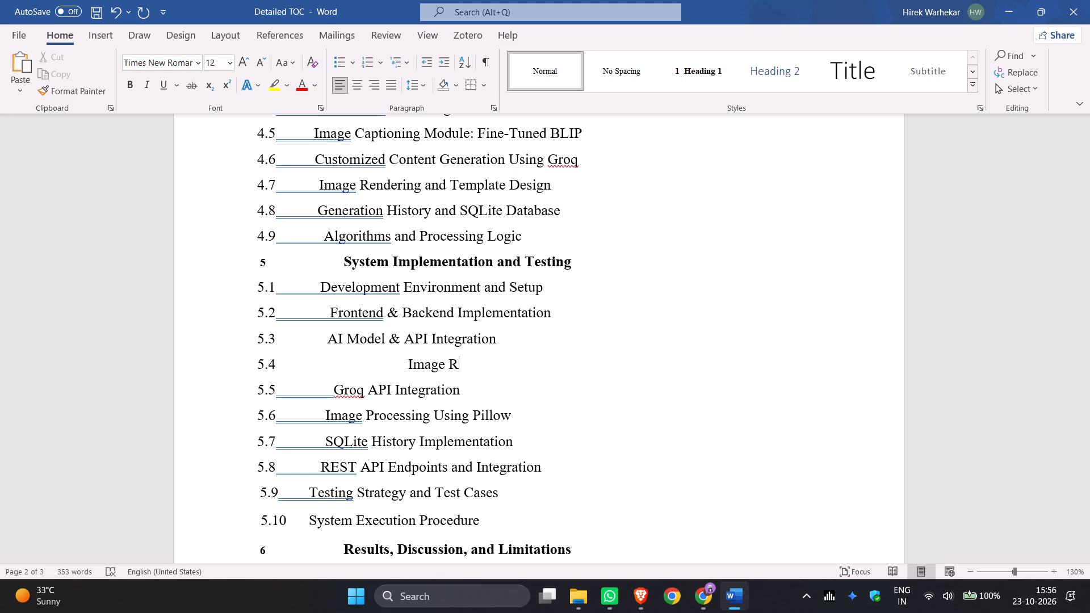
pyautogui.write('endering and')
pyautogui.press('space')
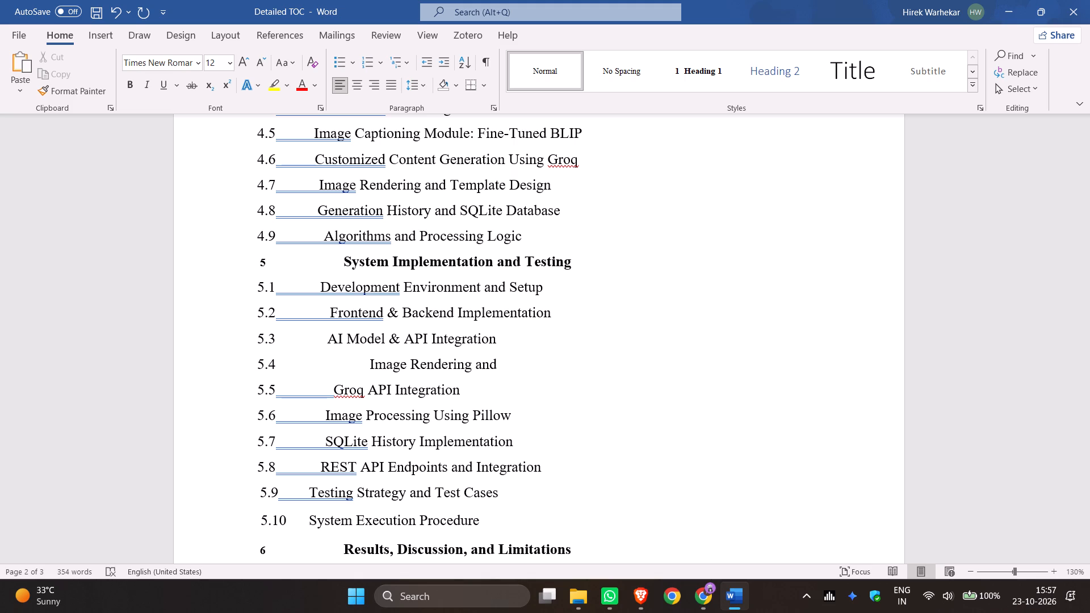
pyautogui.write('Database Implementation')
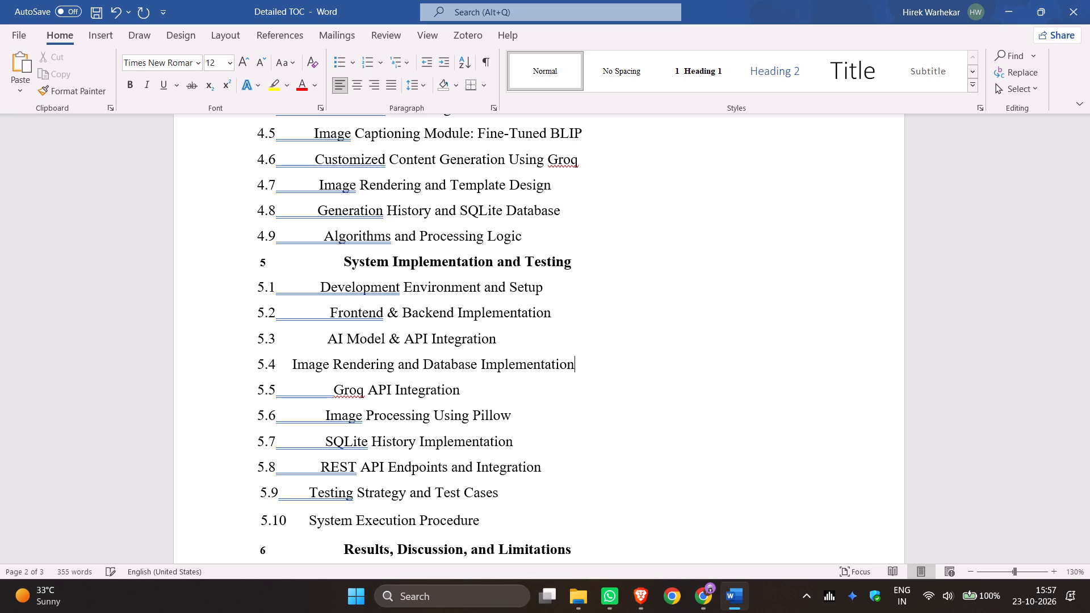
# Add spacing between the number 5.4 and its title to align it with the neighbouring section titles.
pyautogui.click(288, 369)
pyautogui.press('space')
pyautogui.press('space')
pyautogui.press('space')
pyautogui.press('space')
pyautogui.press('space')
pyautogui.press('space')
pyautogui.press('space')
pyautogui.press('space')
pyautogui.press('space')
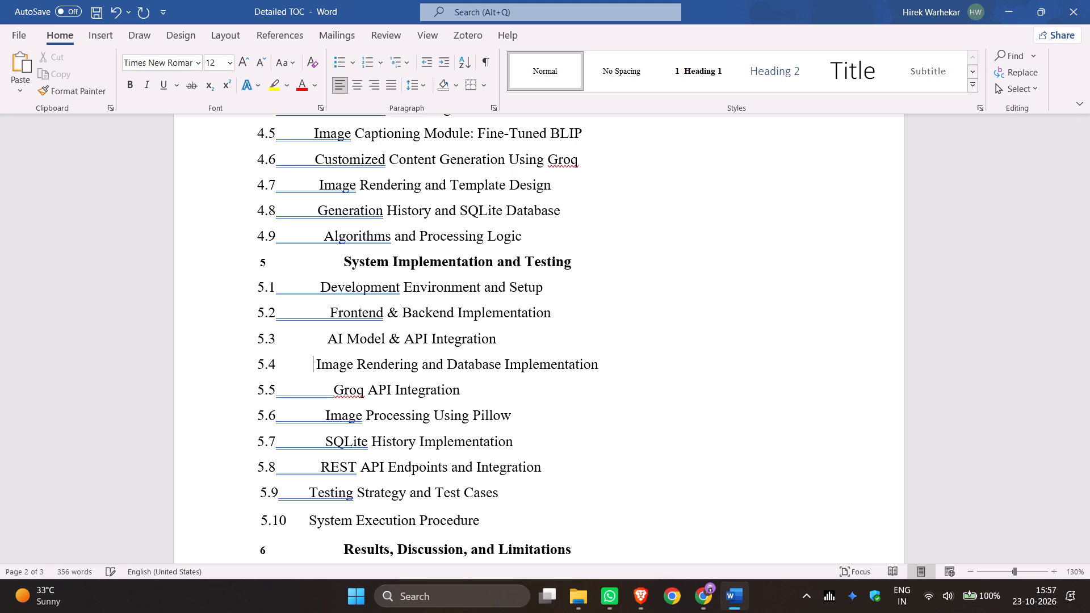
pyautogui.press('space')
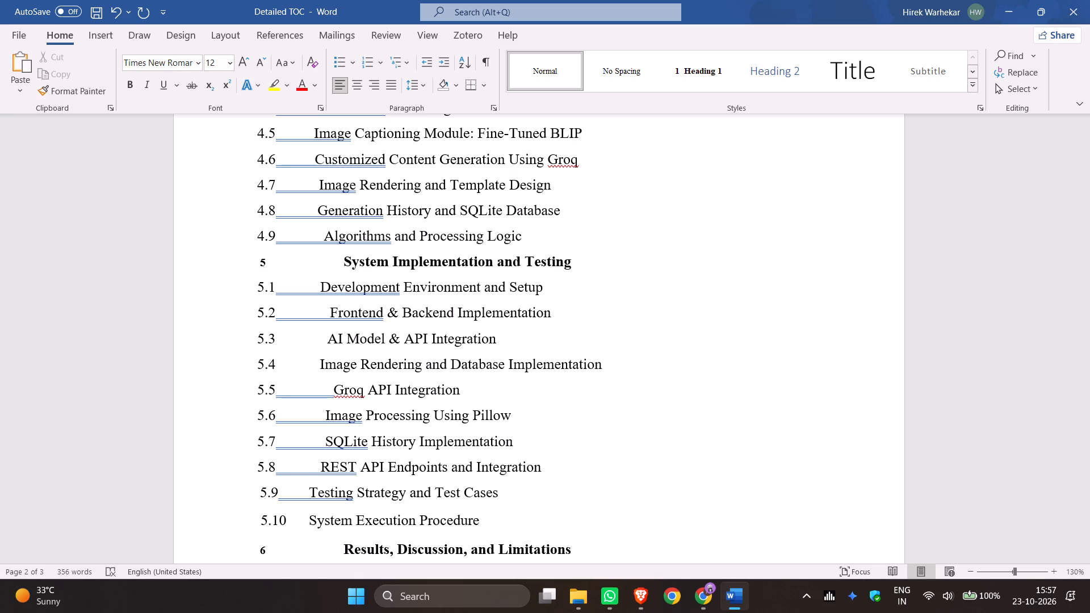
# Replace the section 5.5 title, Groq API Integration, with Testing & System Execution.
pyautogui.click(468, 396)
pyautogui.press('BackSpace')
pyautogui.press('BackSpace')
pyautogui.press('BackSpace')
pyautogui.press('BackSpace')
pyautogui.press('BackSpace')
pyautogui.press('BackSpace')
pyautogui.press('BackSpace')
pyautogui.press('BackSpace')
pyautogui.press('BackSpace')
pyautogui.press('BackSpace')
pyautogui.press('BackSpace')
pyautogui.press('BackSpace')
pyautogui.press('BackSpace')
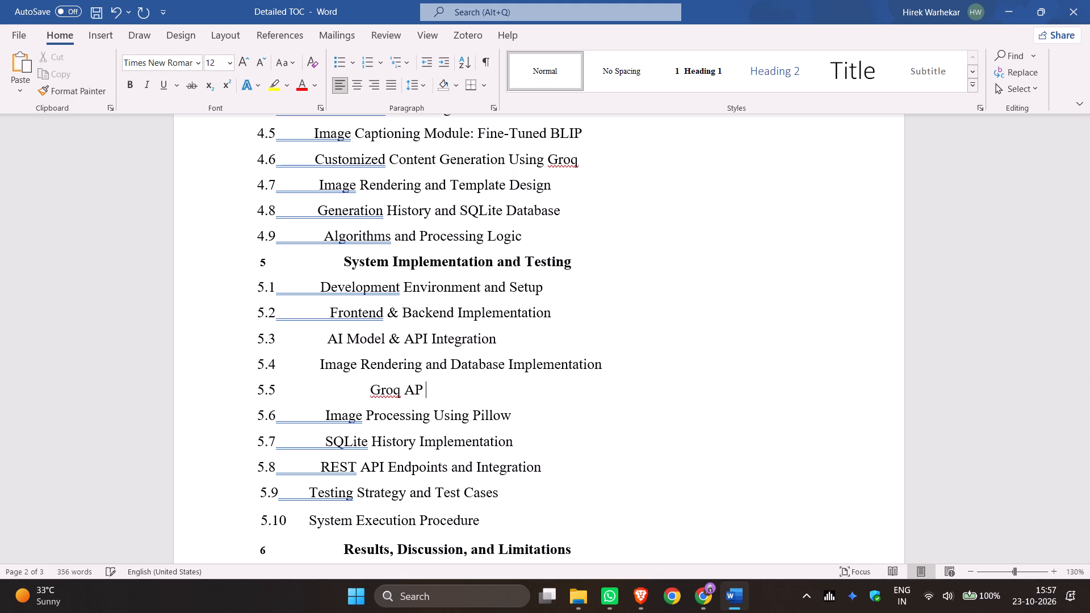
pyautogui.press('BackSpace')
pyautogui.press('BackSpace')
pyautogui.press('BackSpace')
pyautogui.press('BackSpace')
pyautogui.press('BackSpace')
pyautogui.press('BackSpace')
pyautogui.press('BackSpace')
pyautogui.press('BackSpace')
pyautogui.press('BackSpace')
pyautogui.press('BackSpace')
pyautogui.press('BackSpace')
pyautogui.hotkey('ctrl', 'z')
pyautogui.hotkey('ctrl', 'z')
pyautogui.write('Testing')
pyautogui.press('space')
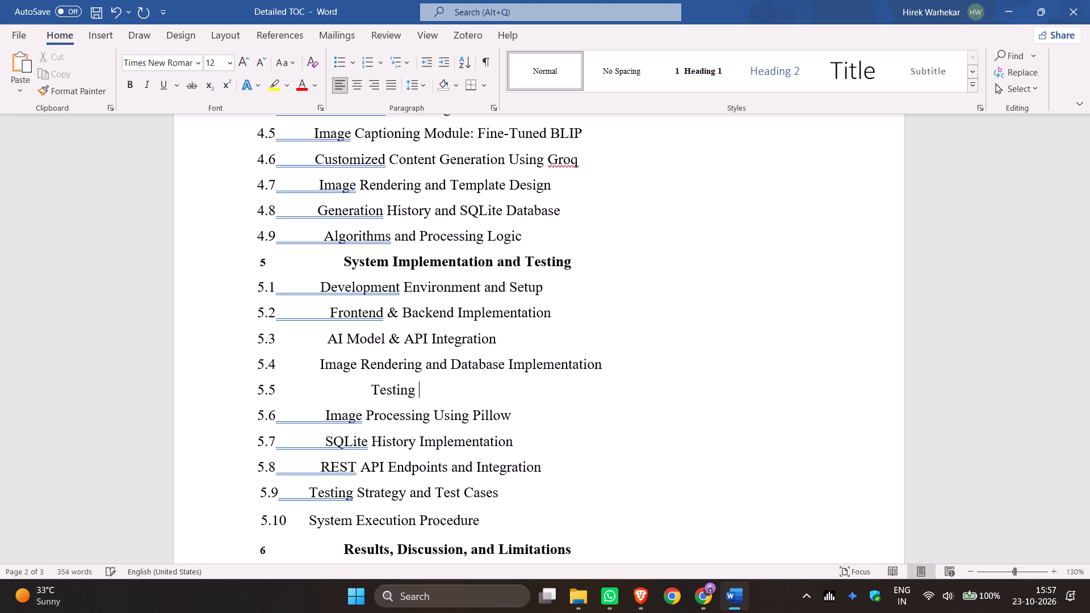
pyautogui.write('&')
pyautogui.press('space')
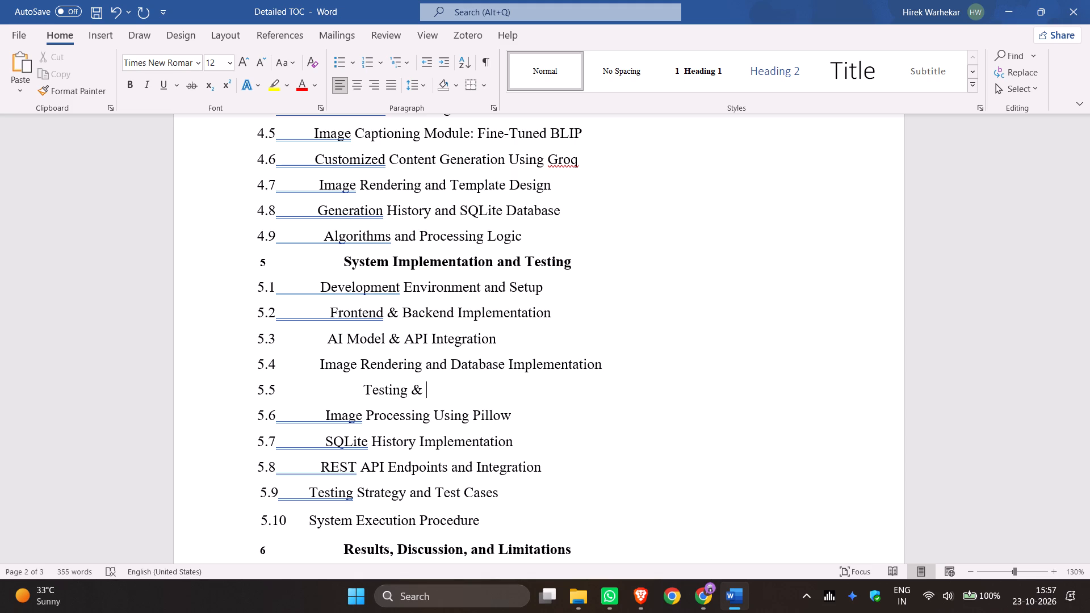
pyautogui.write('Sysy')
pyautogui.press('BackSpace')
pyautogui.write('tem Execution')
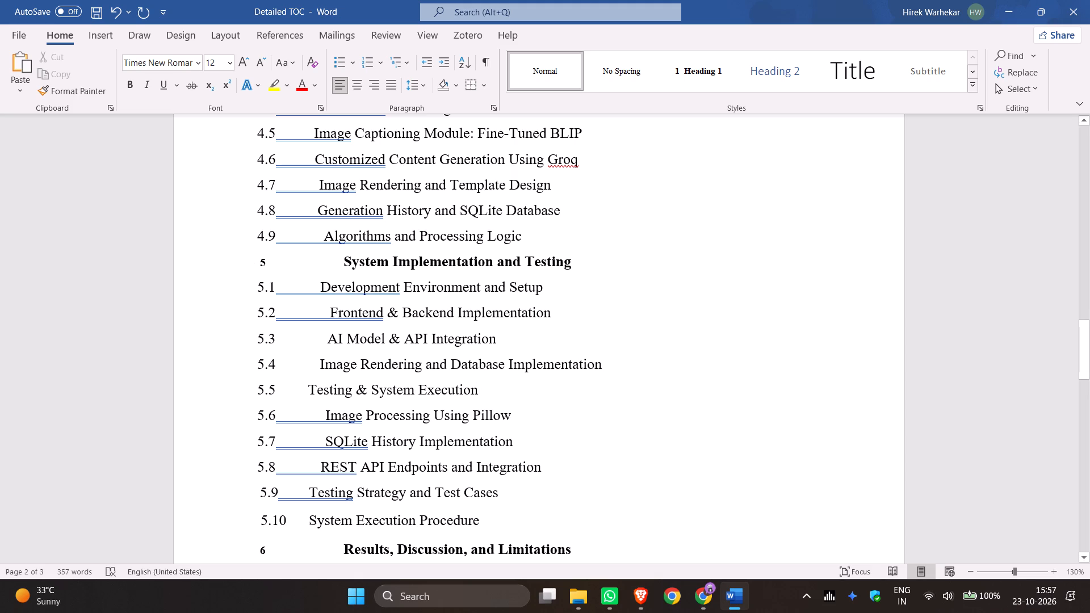
# Delete the leftover chapter 5 entries from 5.6 through 5.10.
pyautogui.moveTo(257, 413); pyautogui.dragTo(468, 451)
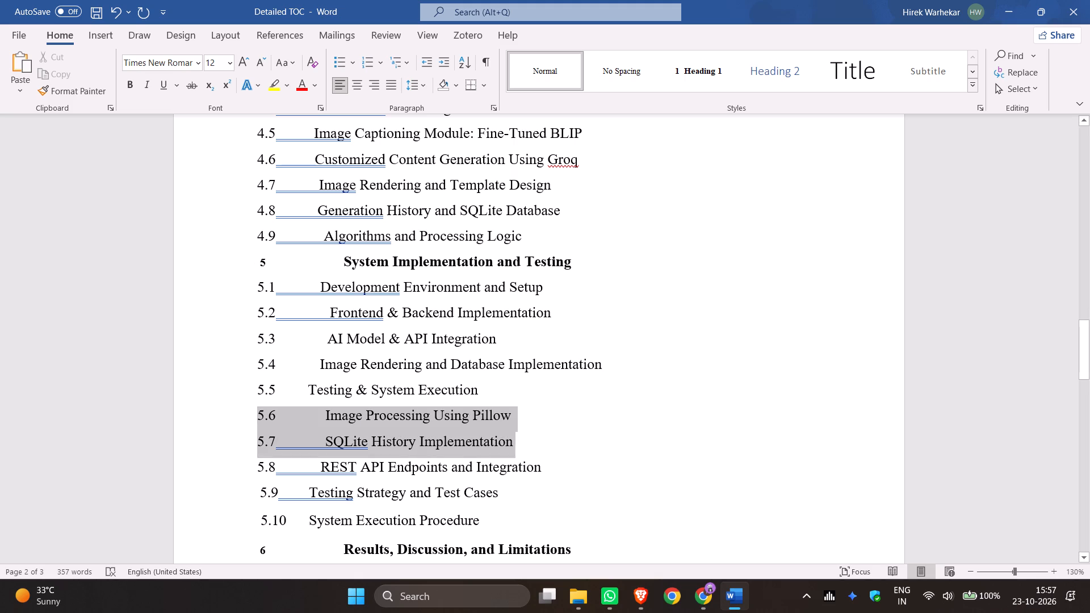
pyautogui.moveTo(468, 451); pyautogui.dragTo(491, 513)
pyautogui.press('BackSpace')
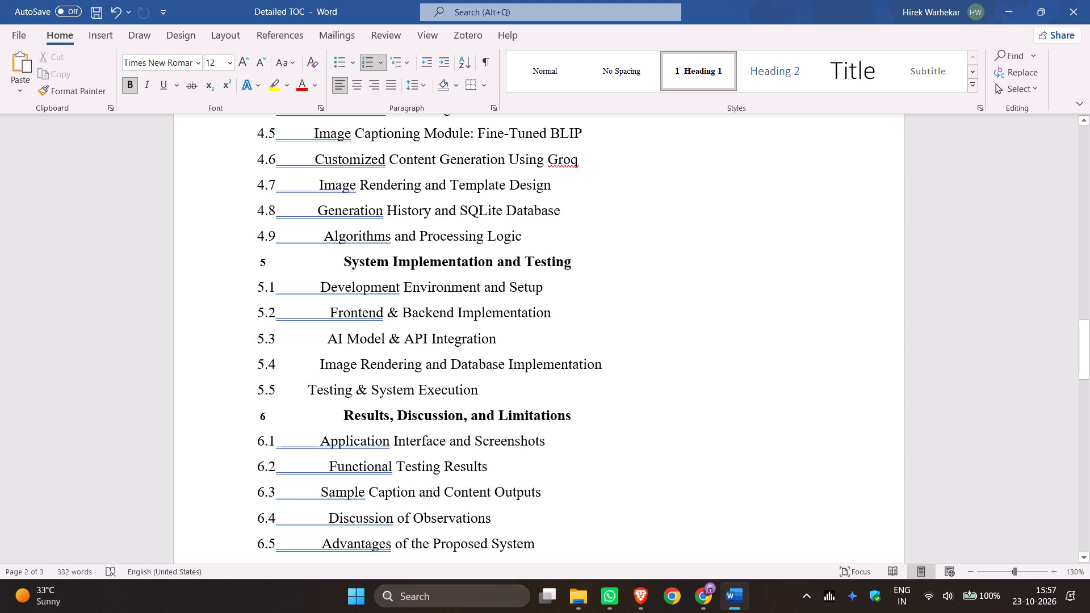
# Insert a blank line after section 5.5, before the chapter 6 heading.
pyautogui.click(509, 380)
pyautogui.click(498, 396)
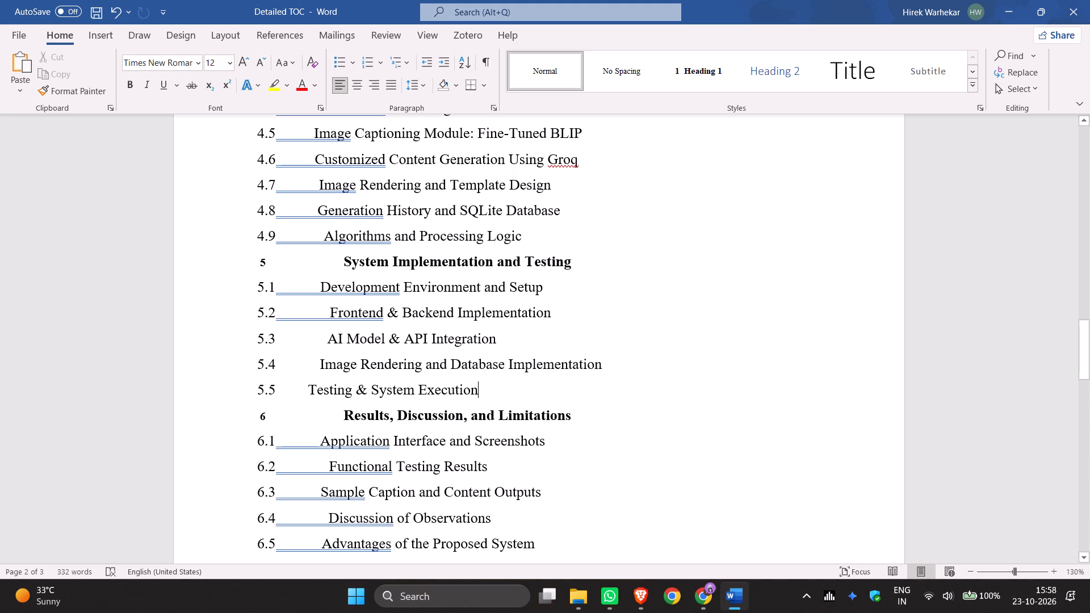
pyautogui.press('Return')
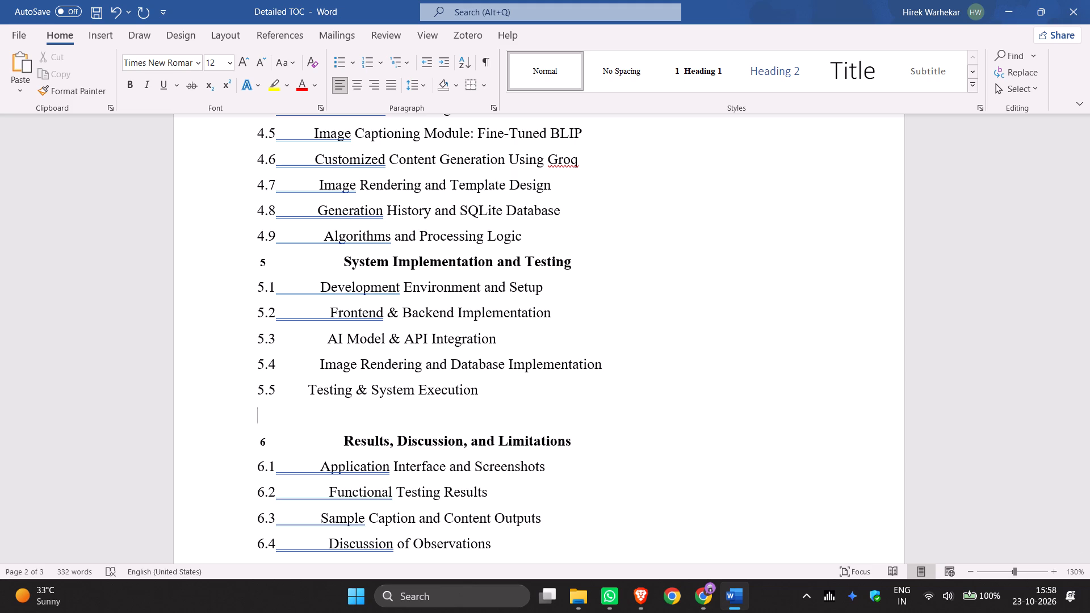
pyautogui.scroll(-1, 533, 376)
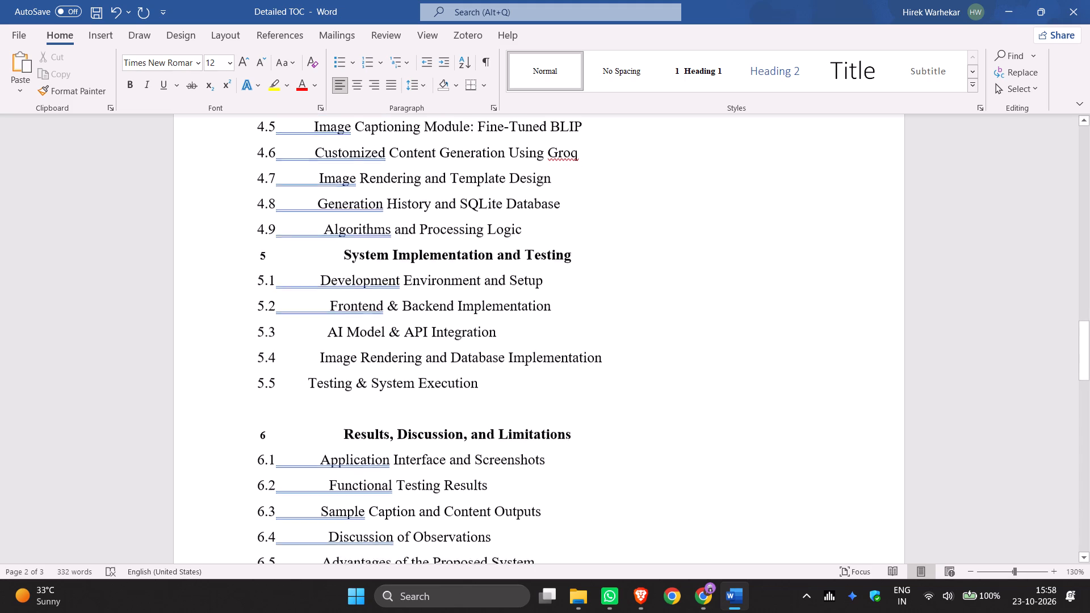
pyautogui.scroll(-1, 533, 376)
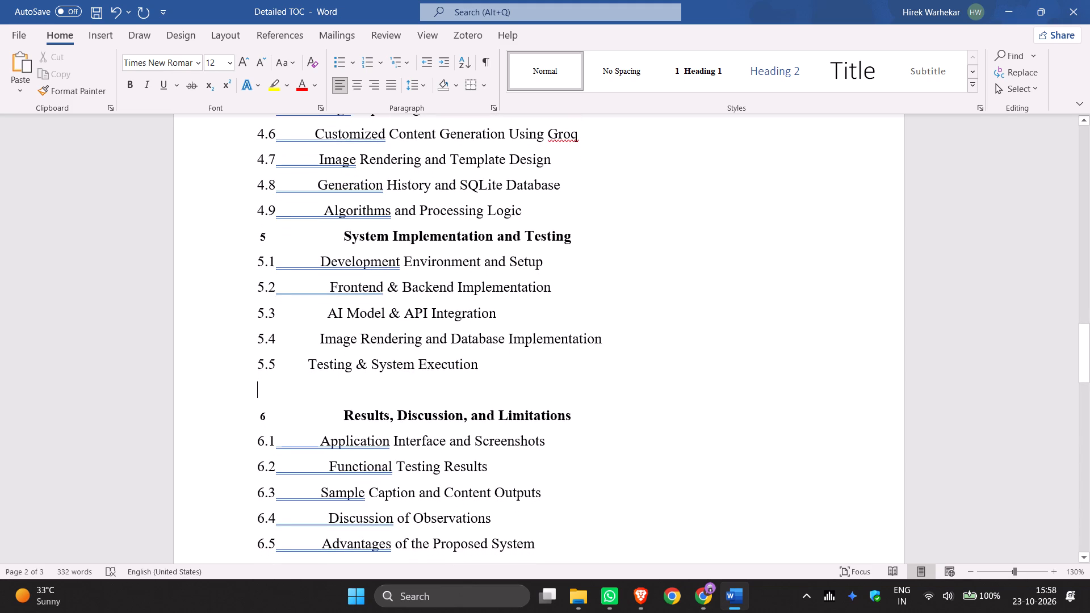
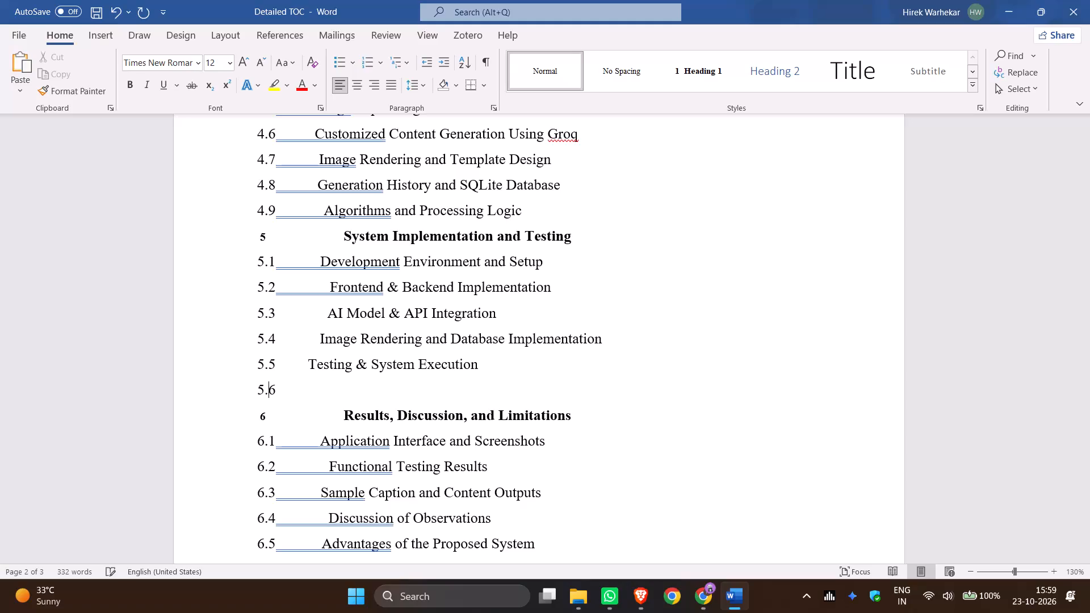
# Add the title Application Screenshots to entry 5.6, spaced away from its number like the entries above.
pyautogui.press('space')
pyautogui.press('space')
pyautogui.press('space')
pyautogui.press('space')
pyautogui.press('space')
pyautogui.press('space')
pyautogui.press('space')
pyautogui.press('space')
pyautogui.press('space')
pyautogui.press('space')
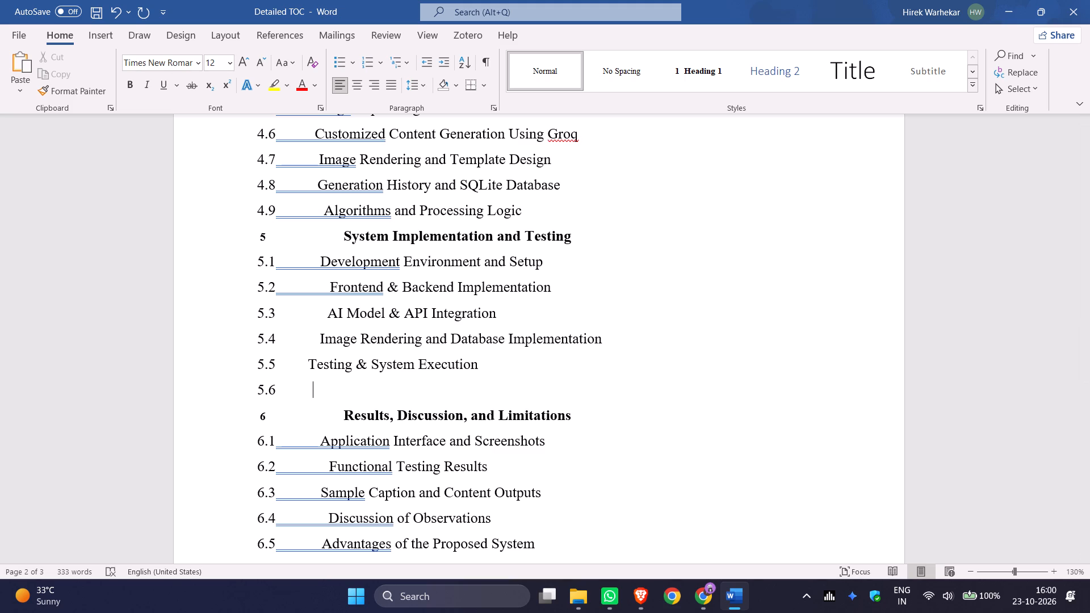
pyautogui.write('Application')
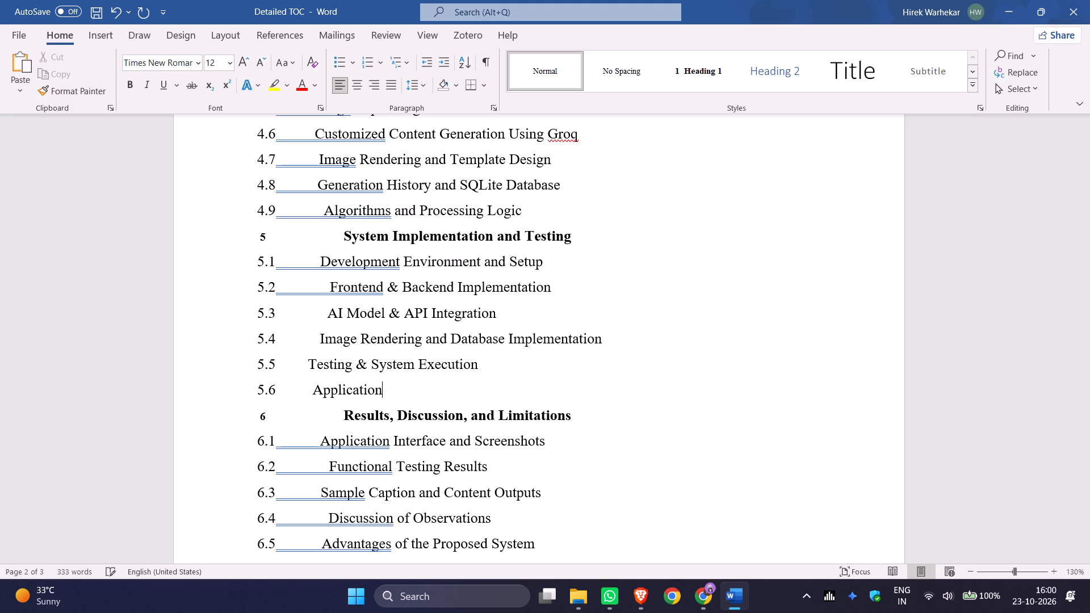
pyautogui.press('space')
pyautogui.write('Screensho')
pyautogui.write('ts')
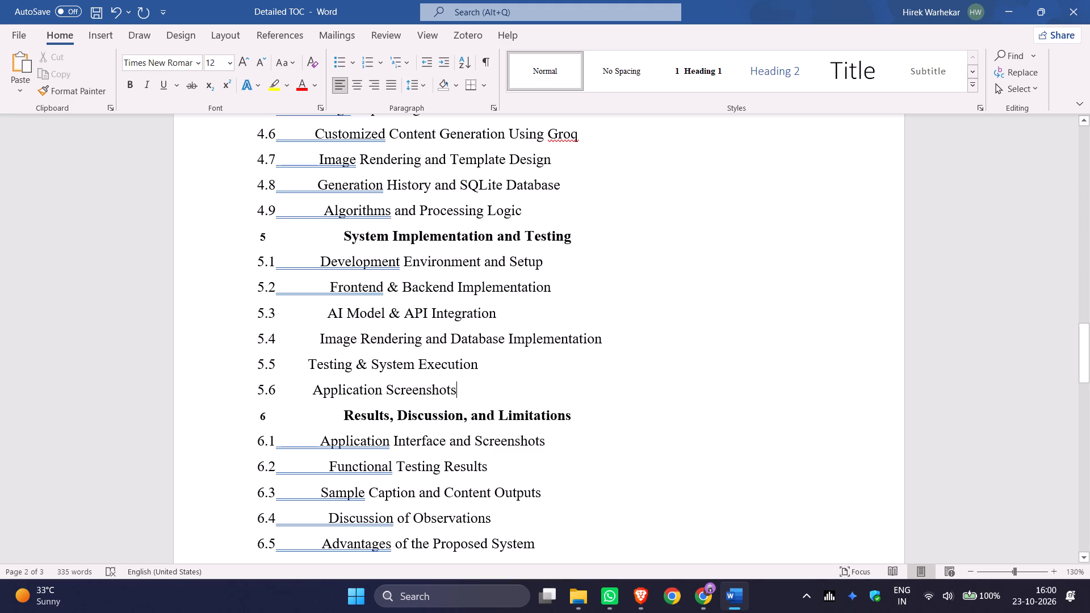
# Insert a blank line between entry 5.6 and the chapter 6 heading.
pyautogui.click(462, 393)
pyautogui.press('Return')
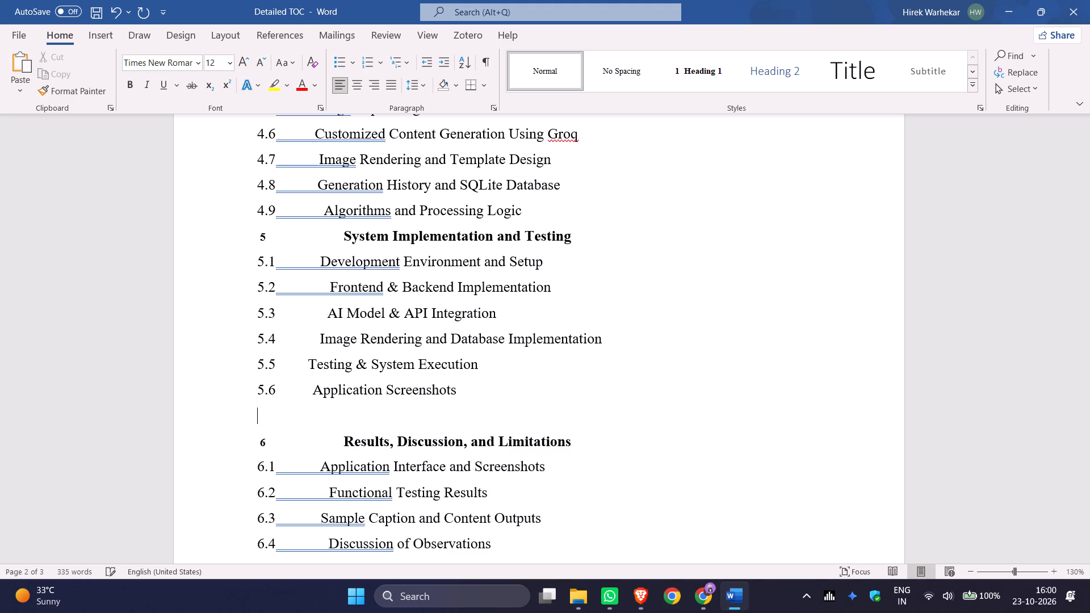
# Shorten the chapter 6 heading to Results, Discussion by removing the ending about limitations.
pyautogui.click(573, 439)
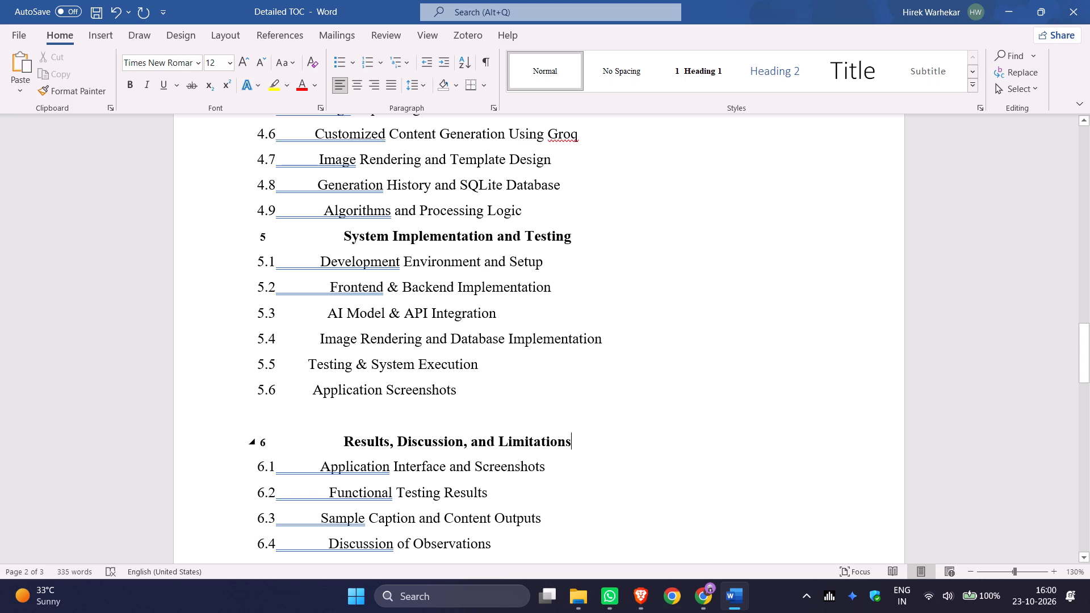
pyautogui.press('BackSpace')
pyautogui.press('BackSpace')
pyautogui.press('BackSpace')
pyautogui.press('BackSpace')
pyautogui.press('BackSpace')
pyautogui.press('BackSpace')
pyautogui.press('BackSpace')
pyautogui.press('BackSpace')
pyautogui.press('BackSpace')
pyautogui.press('BackSpace')
pyautogui.press('BackSpace')
pyautogui.press('BackSpace')
pyautogui.press('BackSpace')
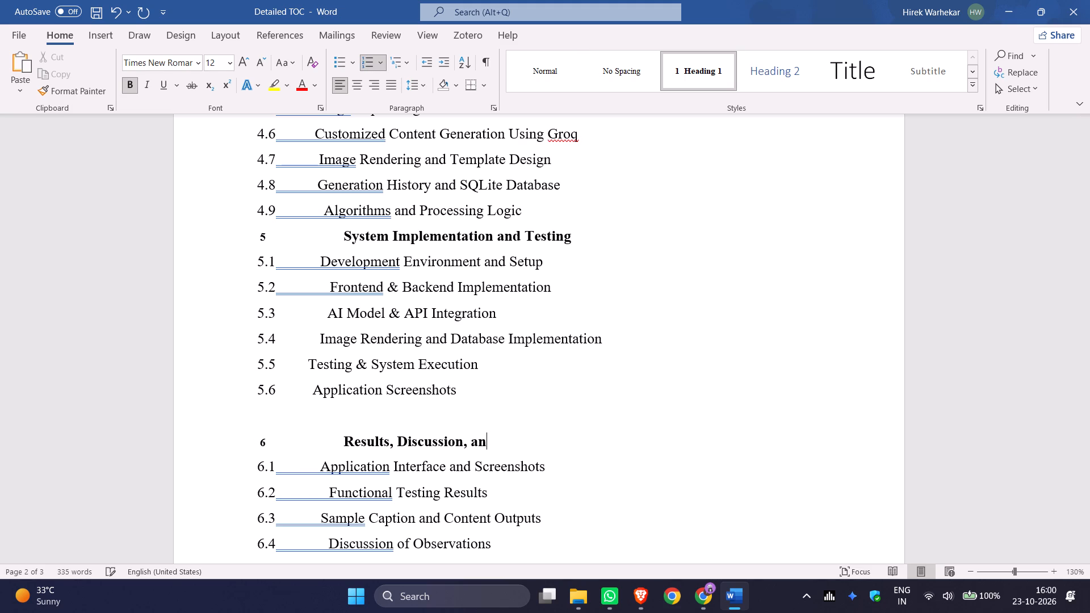
pyautogui.press('BackSpace')
pyautogui.press('BackSpace')
pyautogui.press('BackSpace')
pyautogui.press('BackSpace')
# Replace the ampersand in the section 5.5 title with the word and.
pyautogui.doubleClick(360, 363)
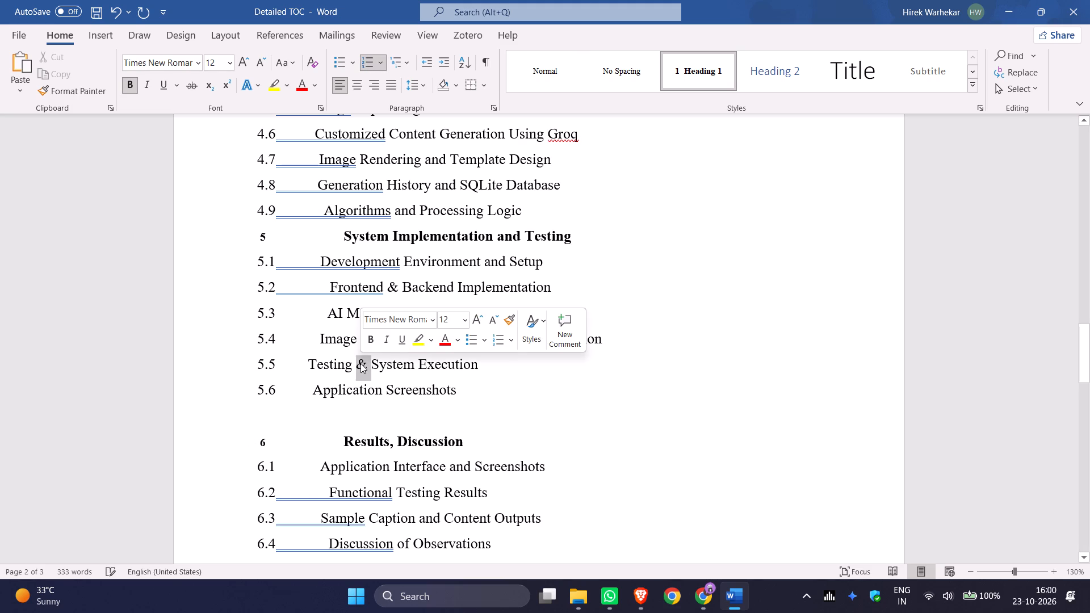
pyautogui.write('and')
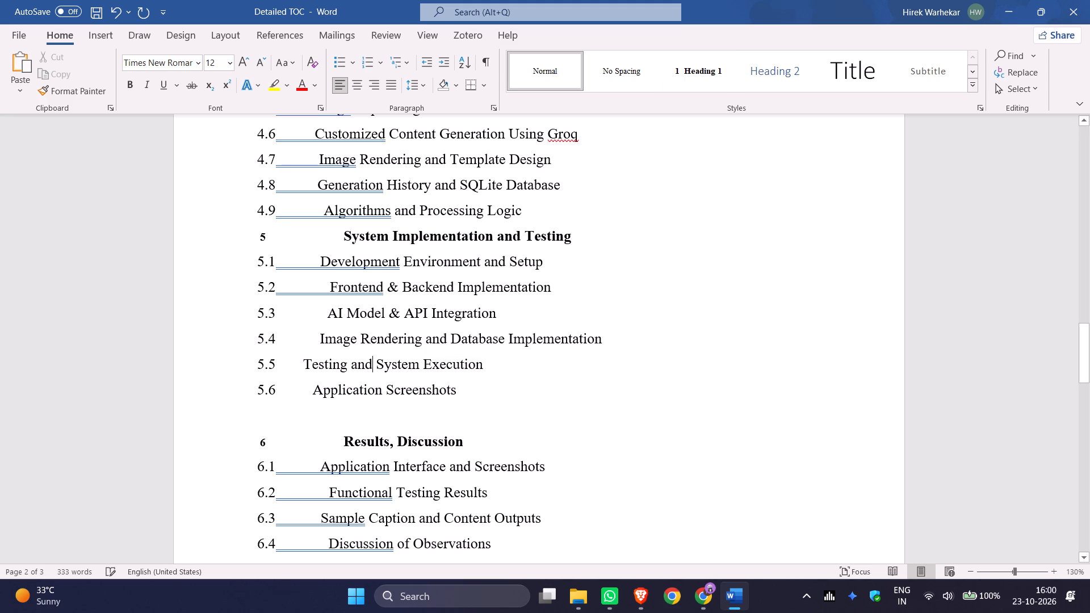
# Reword the chapter 6 heading as Result and Discussion.
pyautogui.click(395, 446)
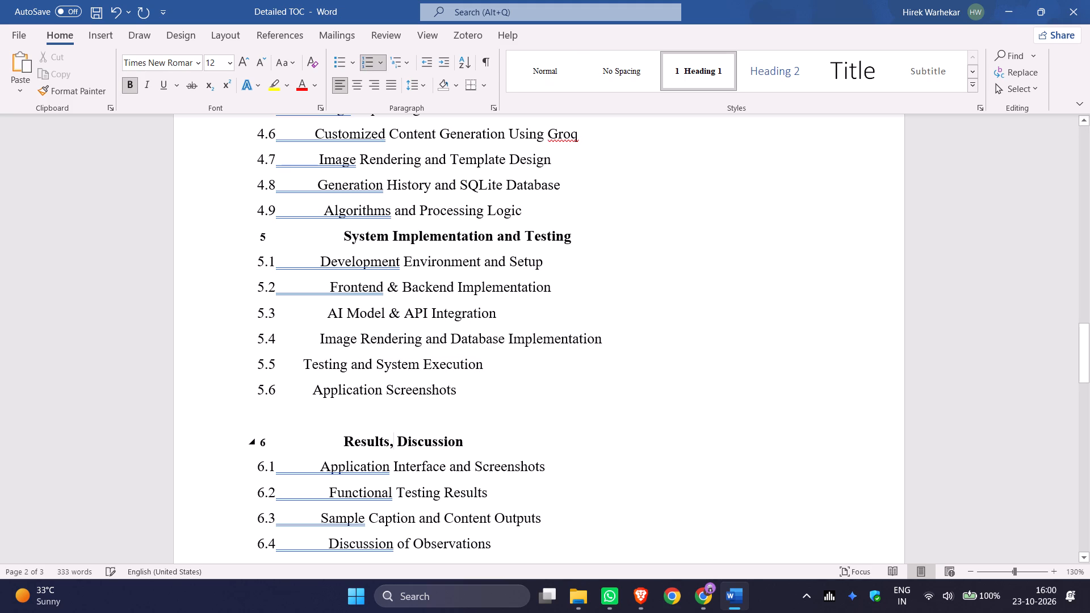
pyautogui.press('BackSpace')
pyautogui.press('BackSpace')
pyautogui.press('space')
pyautogui.write('and')
# Use Find and Replace to change every & in the document to and, then check for remaining ones.
pyautogui.scroll(1, 445, 397)
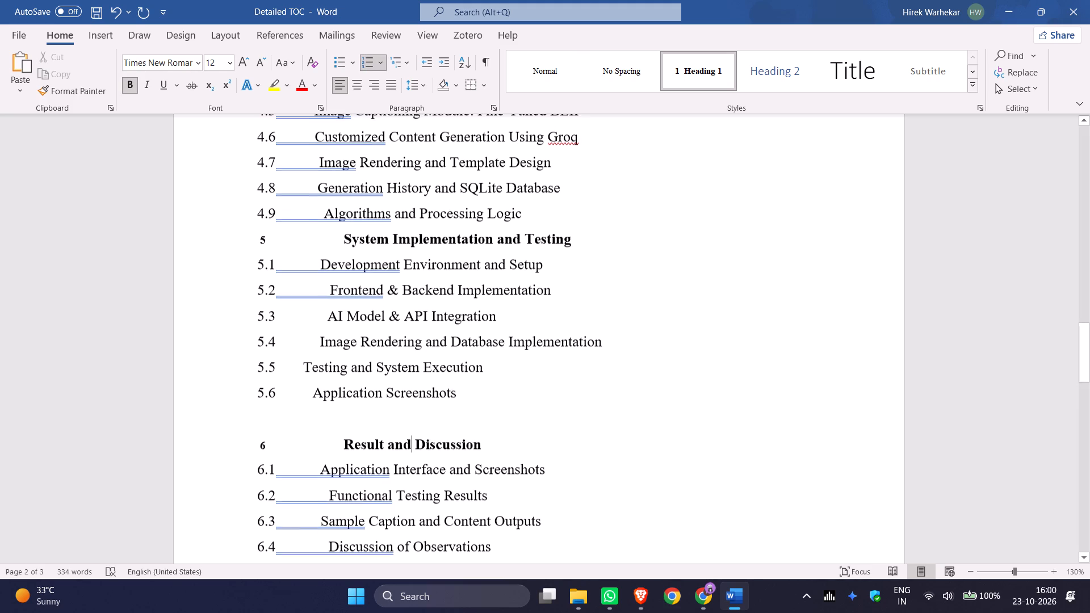
pyautogui.scroll(1, 445, 397)
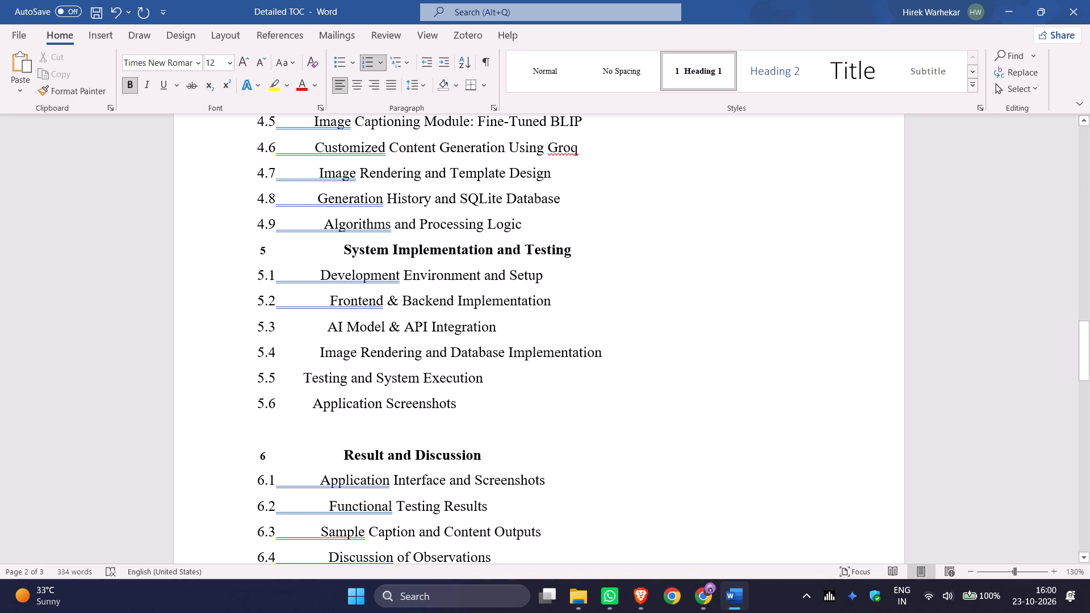
pyautogui.hotkey('ctrl', 'f')
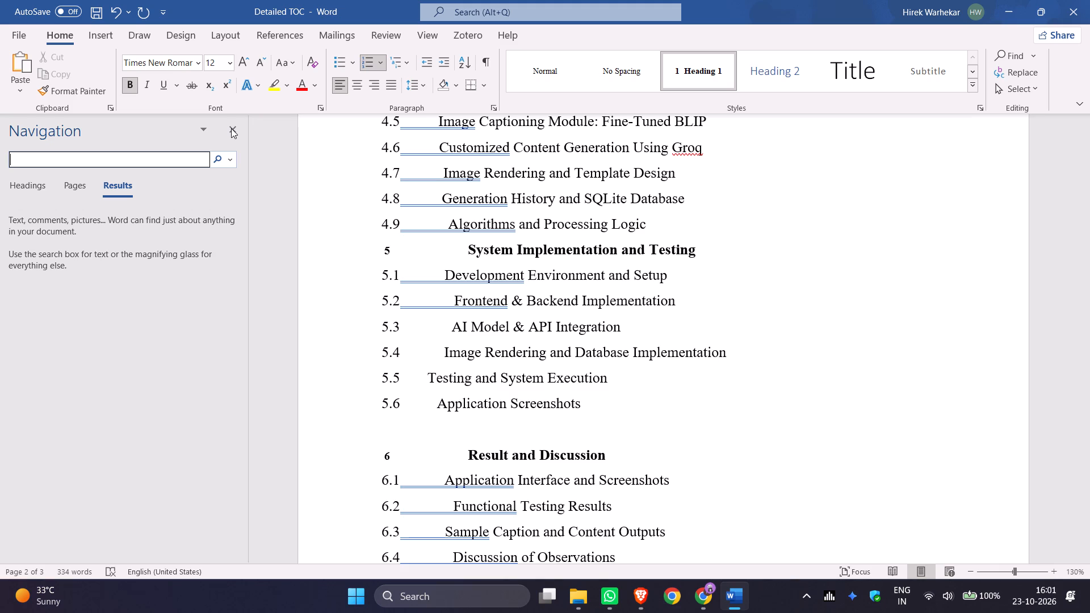
pyautogui.click(228, 156)
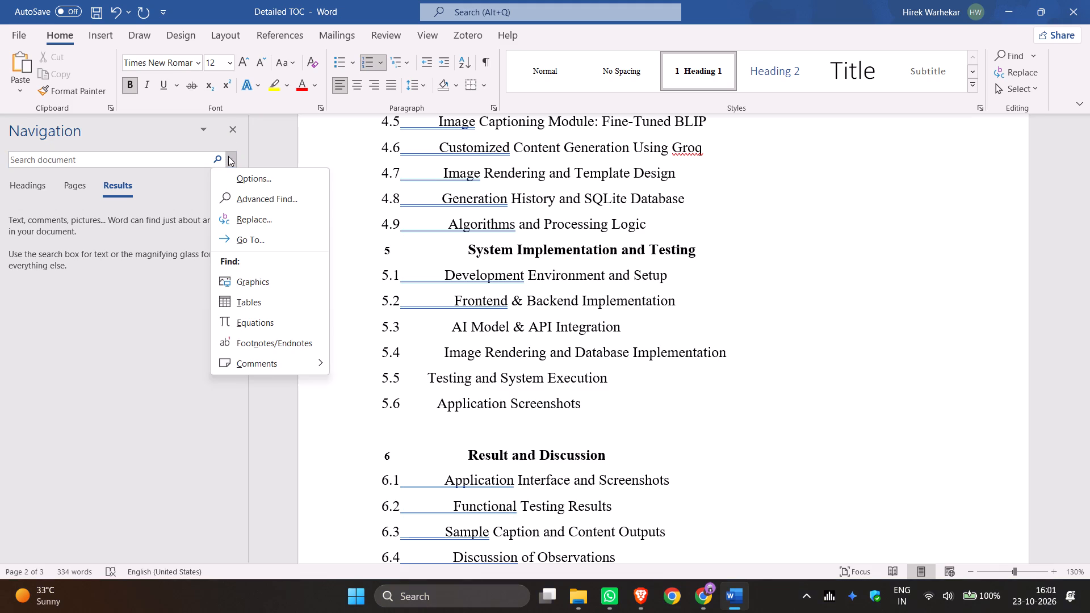
pyautogui.click(251, 215)
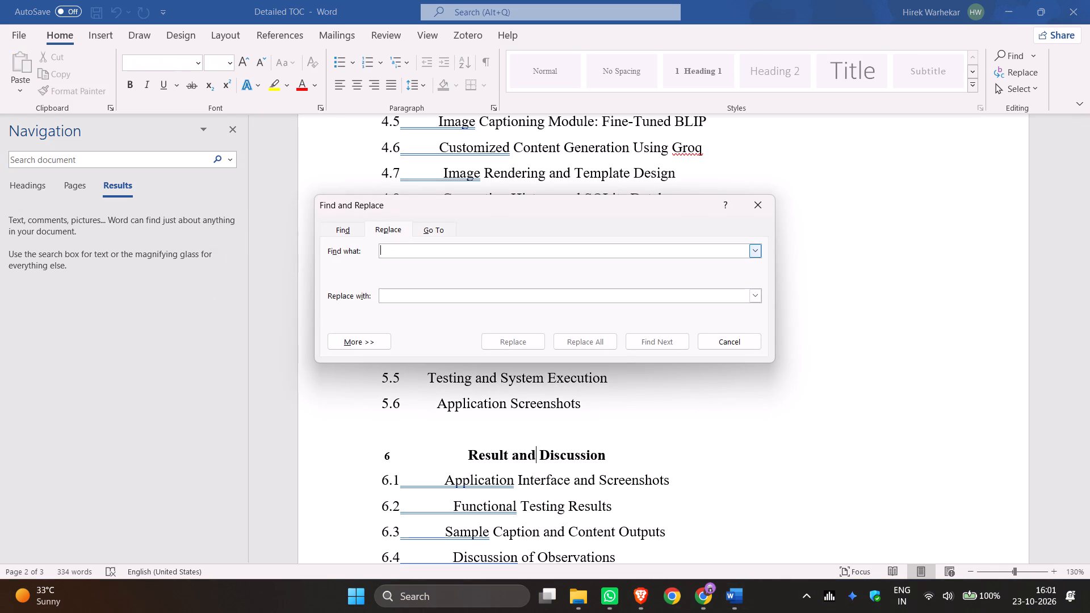
pyautogui.hotkey('shift', '&')
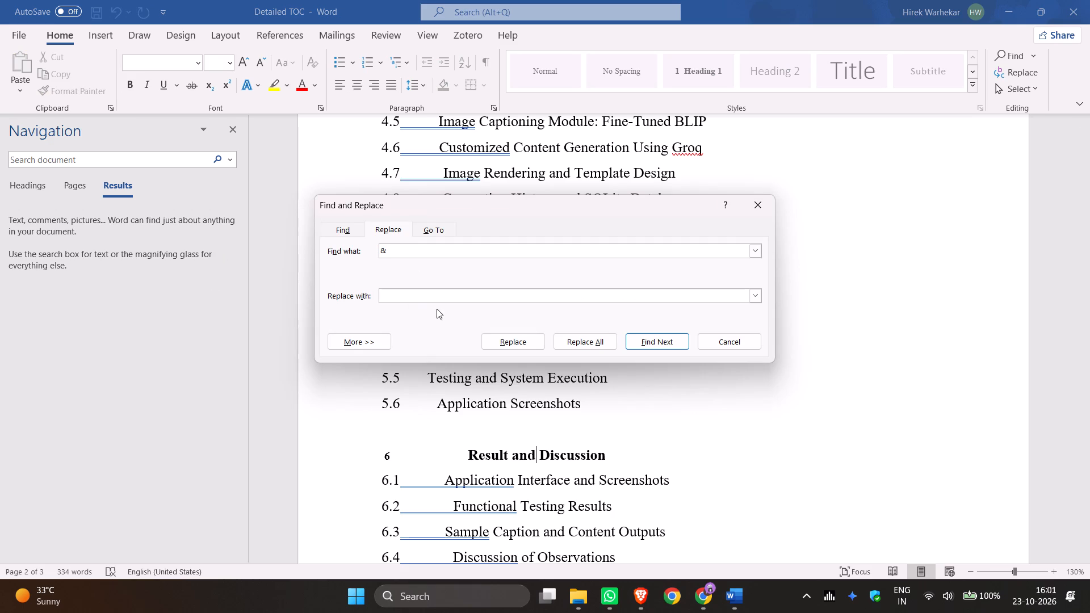
pyautogui.click(441, 299)
pyautogui.write('and')
pyautogui.click(577, 341)
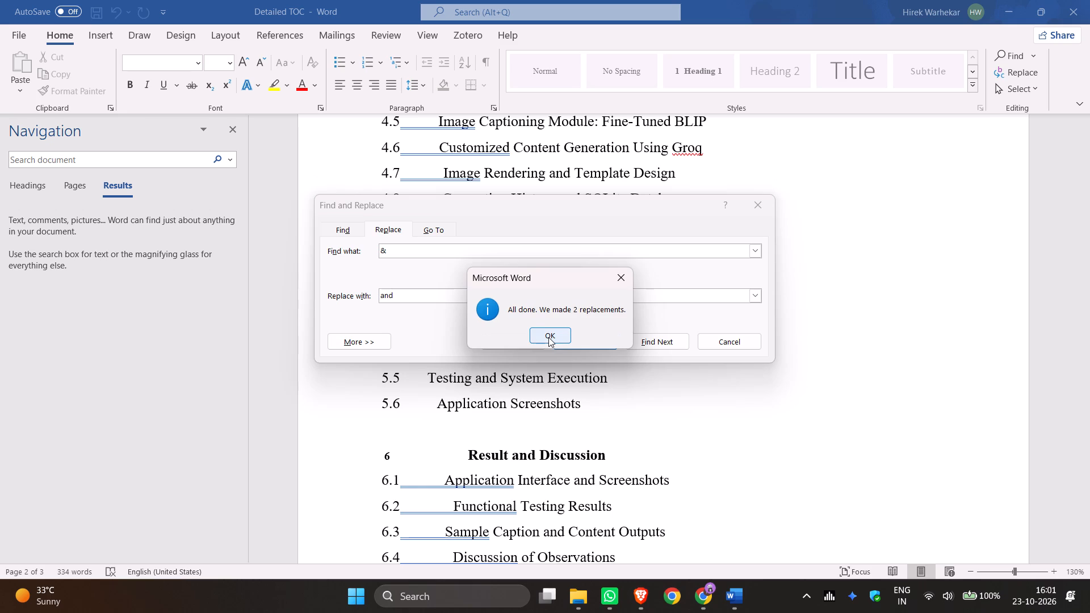
pyautogui.click(548, 337)
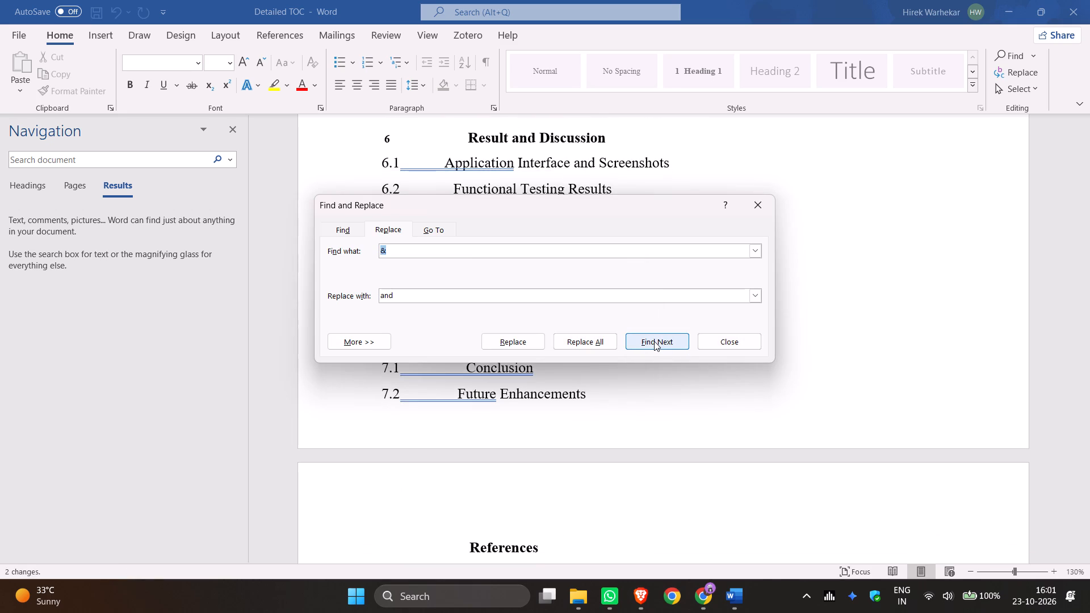
pyautogui.click(654, 341)
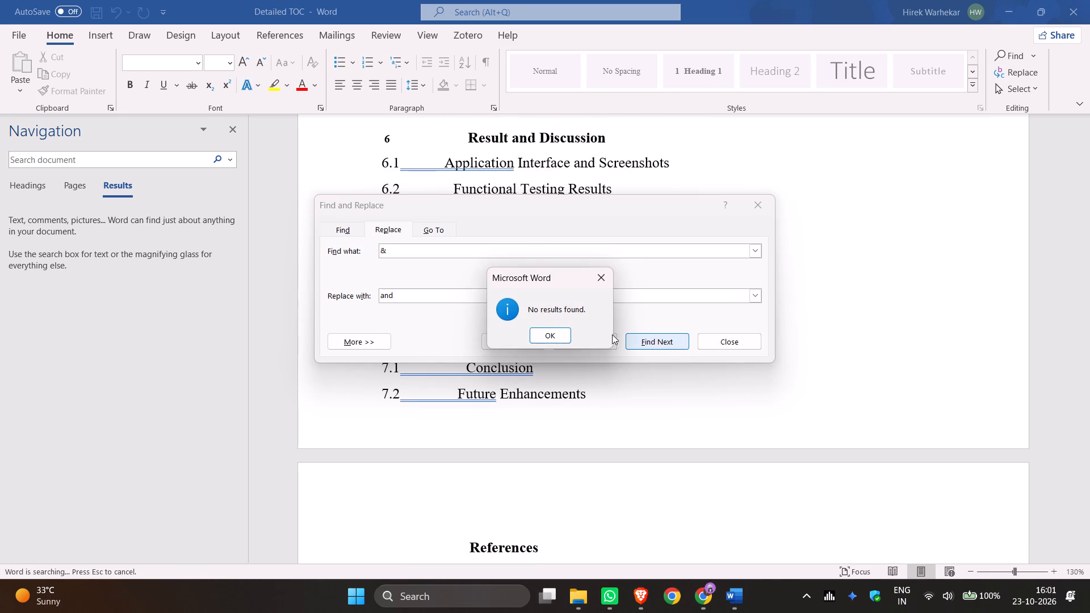
pyautogui.click(552, 333)
pyautogui.click(737, 347)
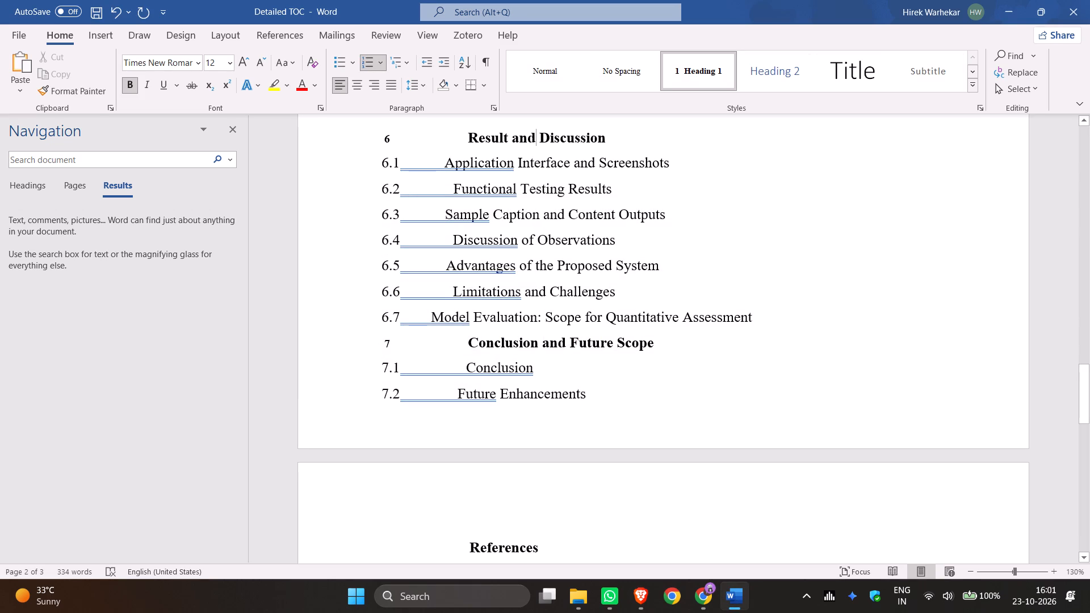
pyautogui.scroll(1, 572, 359)
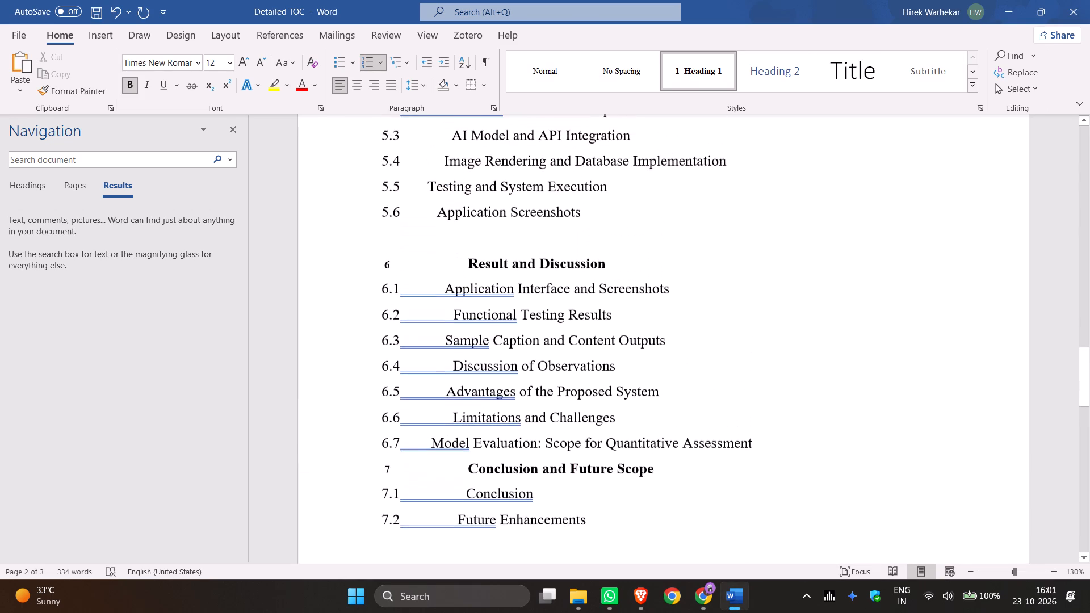
pyautogui.scroll(2, 572, 359)
pyautogui.scroll(-1, 572, 359)
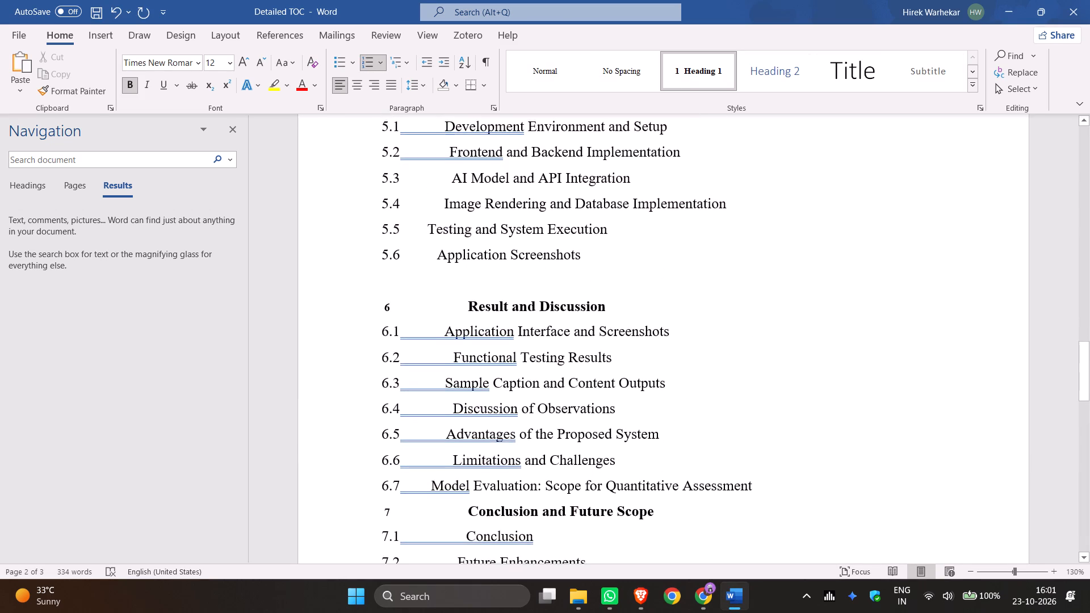
pyautogui.scroll(-1, 572, 359)
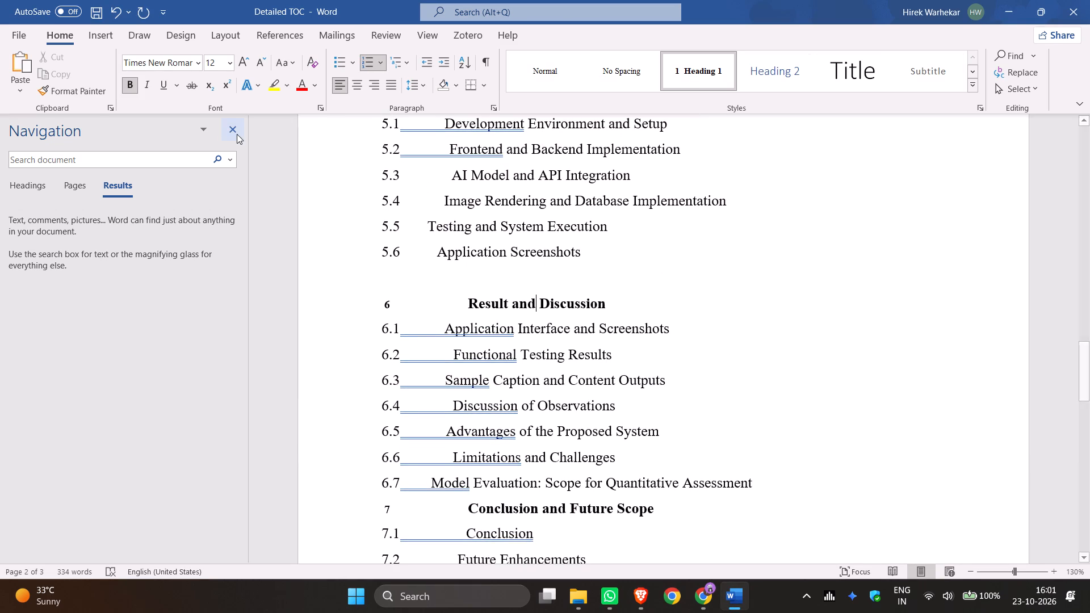
pyautogui.click(237, 132)
# Shorten the section 6.1 title to Application Interface.
pyautogui.scroll(-1, 467, 362)
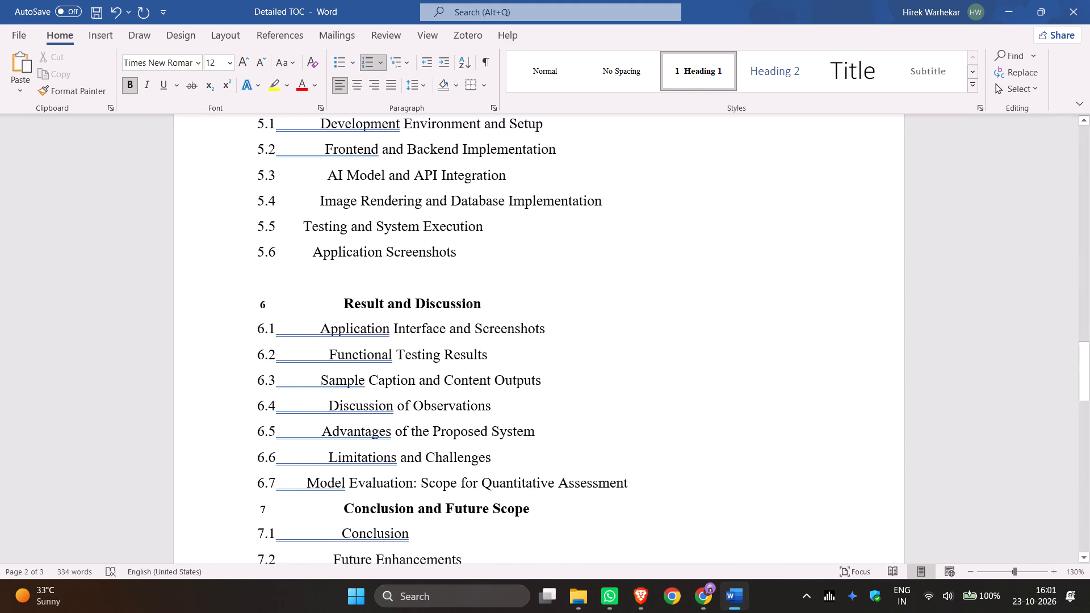
pyautogui.scroll(-1, 467, 362)
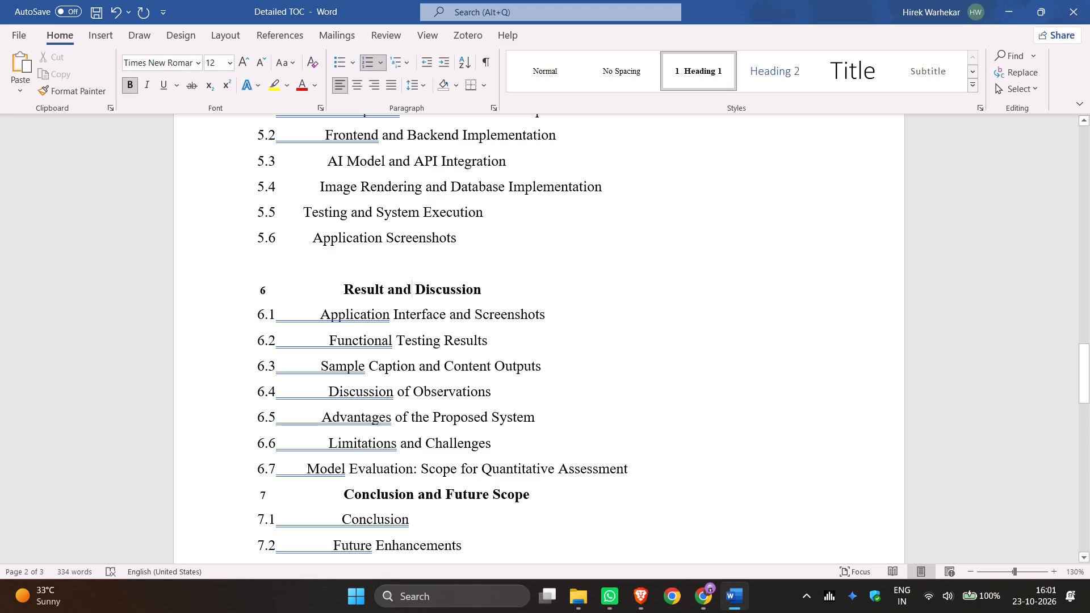
pyautogui.click(552, 309)
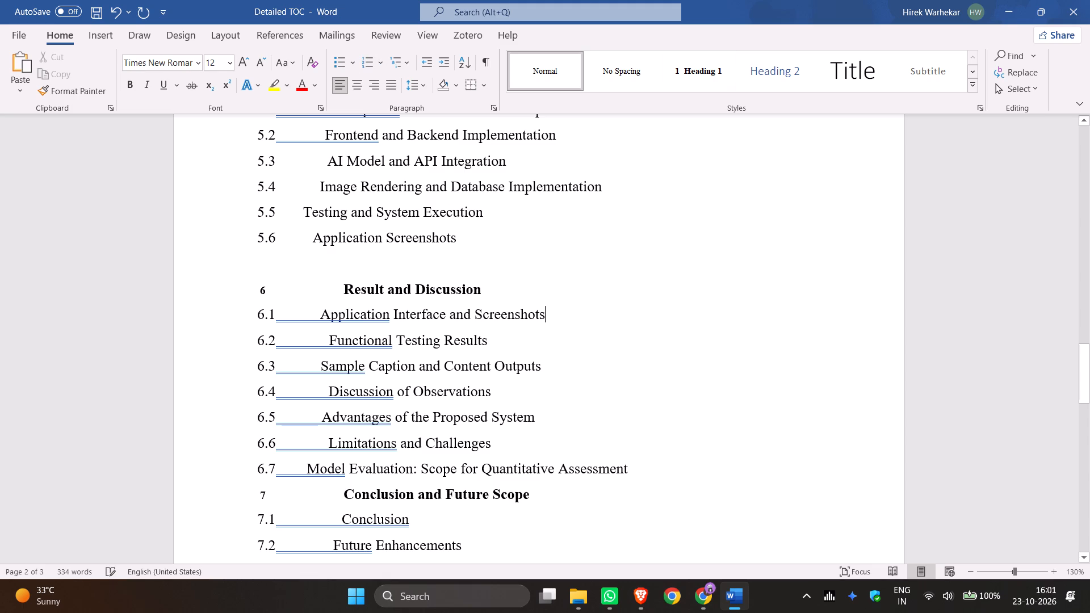
pyautogui.press('BackSpace')
pyautogui.press('BackSpace')
pyautogui.press('BackSpace')
pyautogui.press('BackSpace')
pyautogui.press('BackSpace')
pyautogui.press('BackSpace')
pyautogui.press('BackSpace')
pyautogui.press('BackSpace')
pyautogui.press('BackSpace')
pyautogui.press('BackSpace')
pyautogui.press('BackSpace')
pyautogui.press('BackSpace')
pyautogui.press('BackSpace')
pyautogui.press('BackSpace')
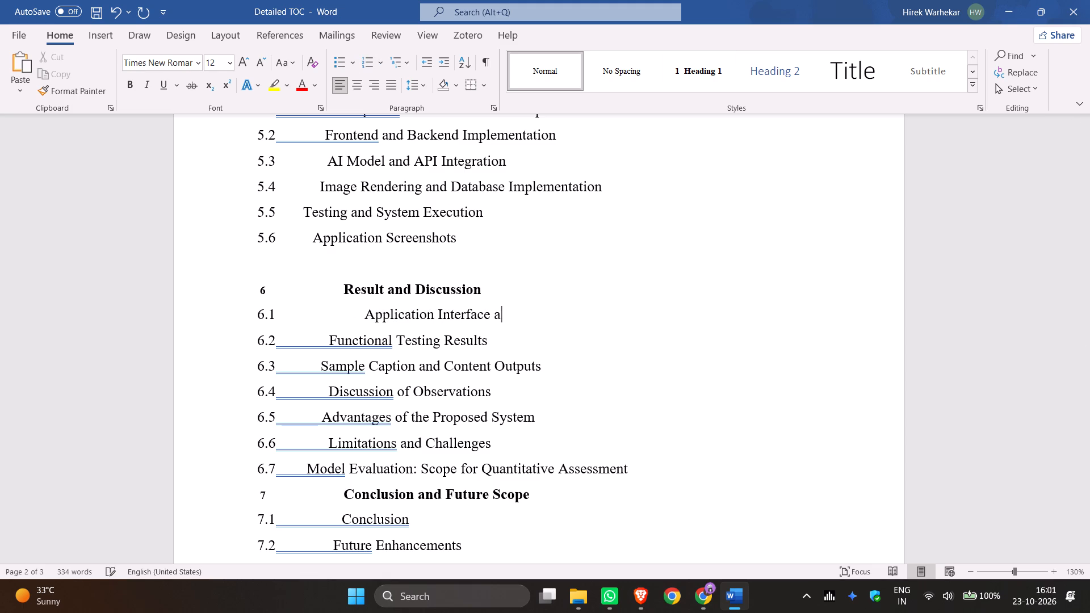
pyautogui.press('BackSpace')
pyautogui.press('BackSpace')
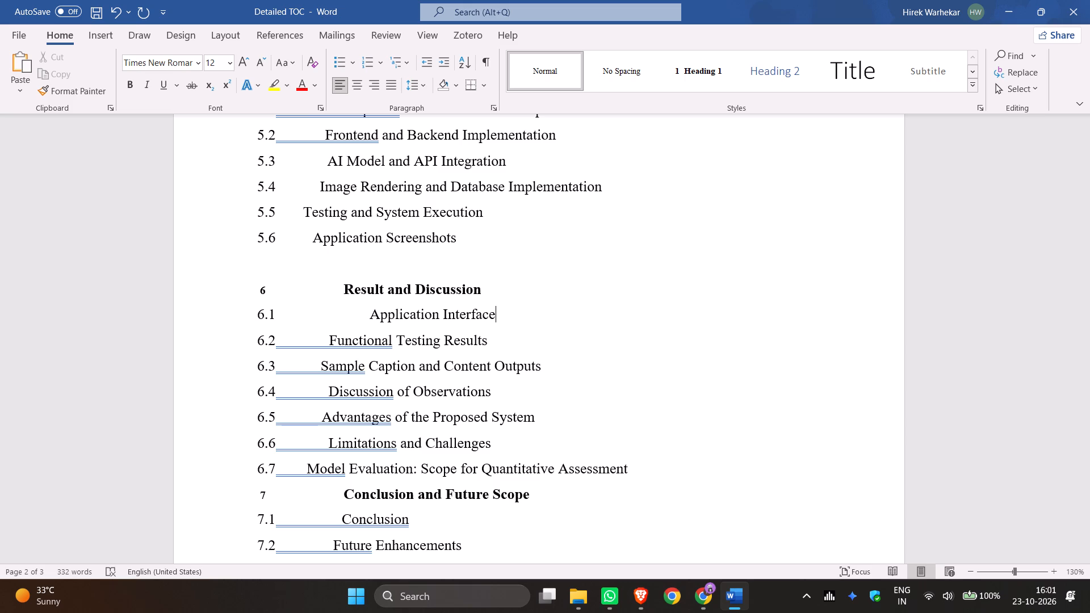
# Replace the section 6.2 title, Functional Testing Results, with Result Analysis.
pyautogui.click(492, 350)
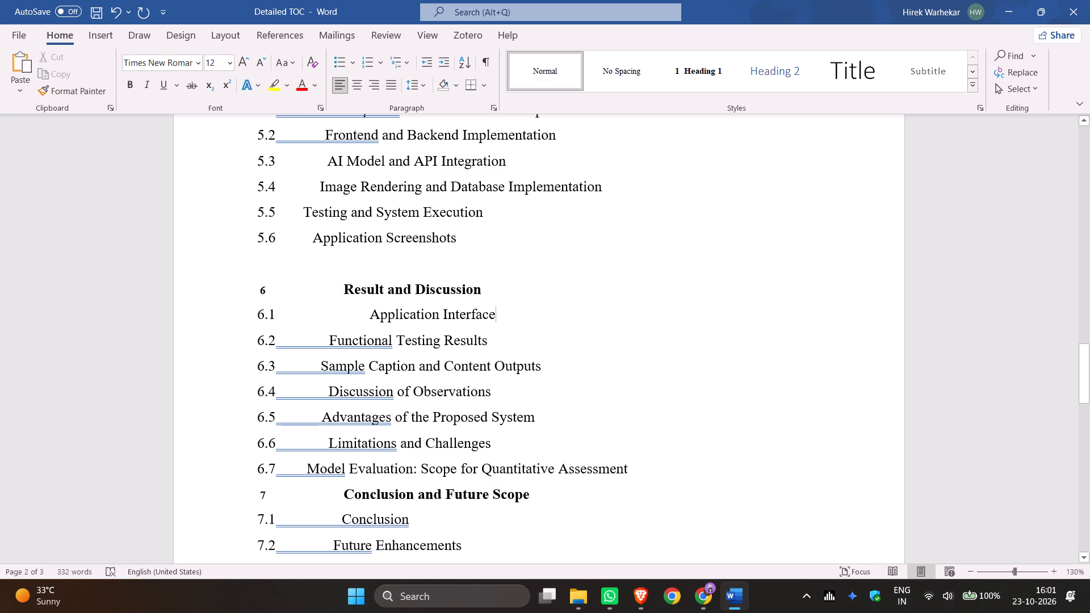
pyautogui.press('BackSpace')
pyautogui.press('BackSpace')
pyautogui.press('BackSpace')
pyautogui.press('BackSpace')
pyautogui.press('BackSpace')
pyautogui.press('BackSpace')
pyautogui.press('BackSpace')
pyautogui.press('BackSpace')
pyautogui.press('BackSpace')
pyautogui.press('BackSpace')
pyautogui.press('BackSpace')
pyautogui.press('BackSpace')
pyautogui.press('BackSpace')
pyautogui.press('BackSpace')
pyautogui.press('BackSpace')
pyautogui.press('BackSpace')
pyautogui.press('BackSpace')
pyautogui.press('BackSpace')
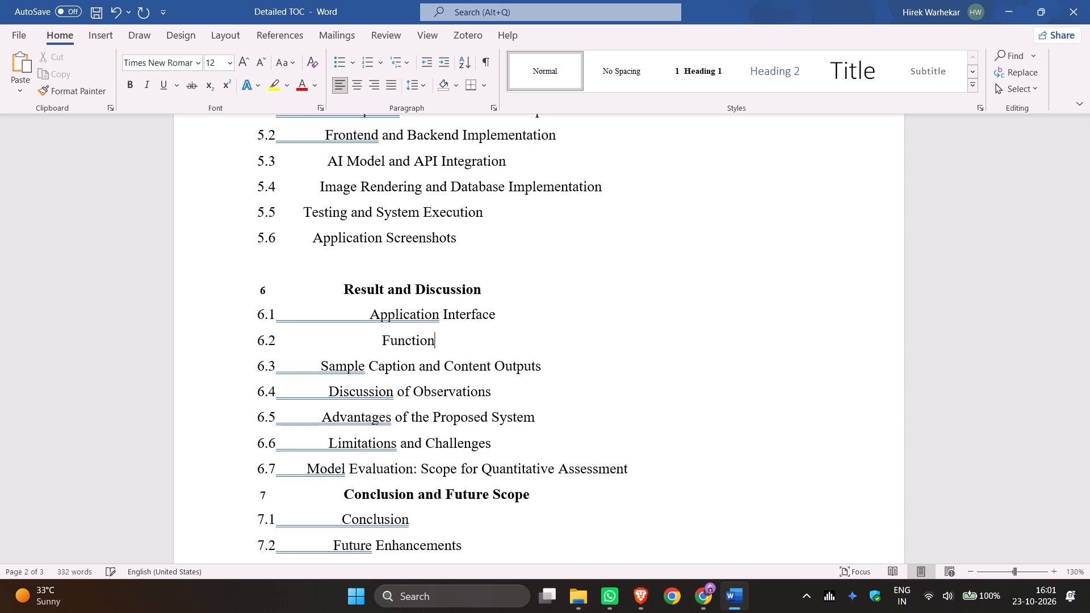
pyautogui.press('BackSpace')
pyautogui.press('BackSpace')
pyautogui.press('BackSpace')
pyautogui.press('BackSpace')
pyautogui.press('BackSpace')
pyautogui.press('BackSpace')
pyautogui.press('BackSpace')
pyautogui.press('BackSpace')
pyautogui.write('Result')
pyautogui.press('space')
pyautogui.write('Analysis')
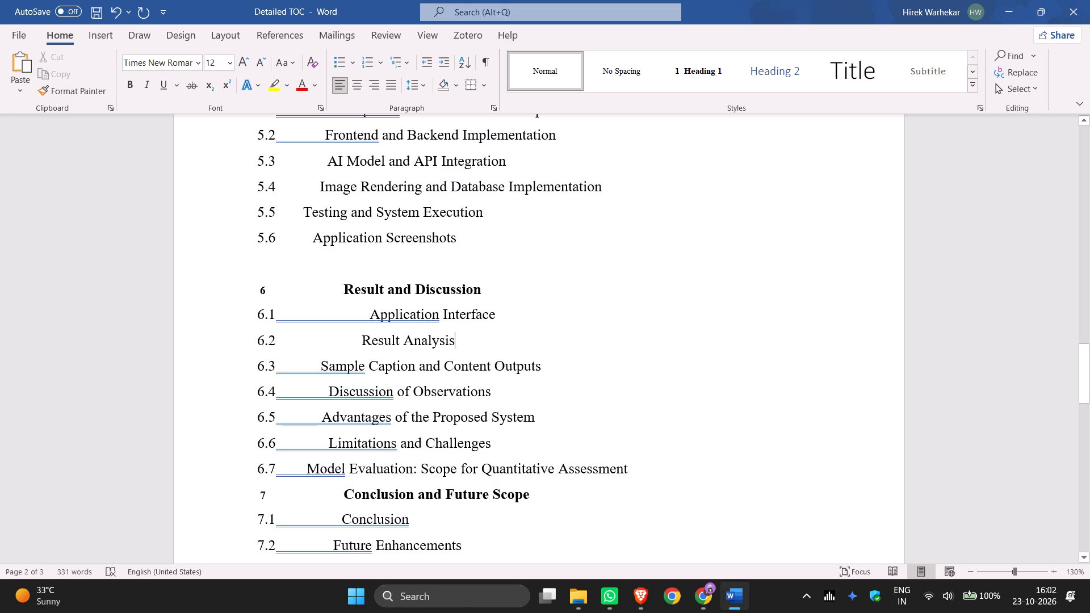
# Replace the section 6.3 title with Performance, Analysis and Discussion.
pyautogui.click(545, 368)
pyautogui.press('BackSpace')
pyautogui.press('BackSpace')
pyautogui.press('BackSpace')
pyautogui.press('BackSpace')
pyautogui.press('BackSpace')
pyautogui.press('BackSpace')
pyautogui.press('BackSpace')
pyautogui.press('BackSpace')
pyautogui.press('BackSpace')
pyautogui.press('BackSpace')
pyautogui.press('BackSpace')
pyautogui.press('BackSpace')
pyautogui.press('BackSpace')
pyautogui.press('BackSpace')
pyautogui.press('BackSpace')
pyautogui.press('BackSpace')
pyautogui.press('BackSpace')
pyautogui.press('BackSpace')
pyautogui.press('BackSpace')
pyautogui.press('BackSpace')
pyautogui.press('BackSpace')
pyautogui.press('BackSpace')
pyautogui.press('BackSpace')
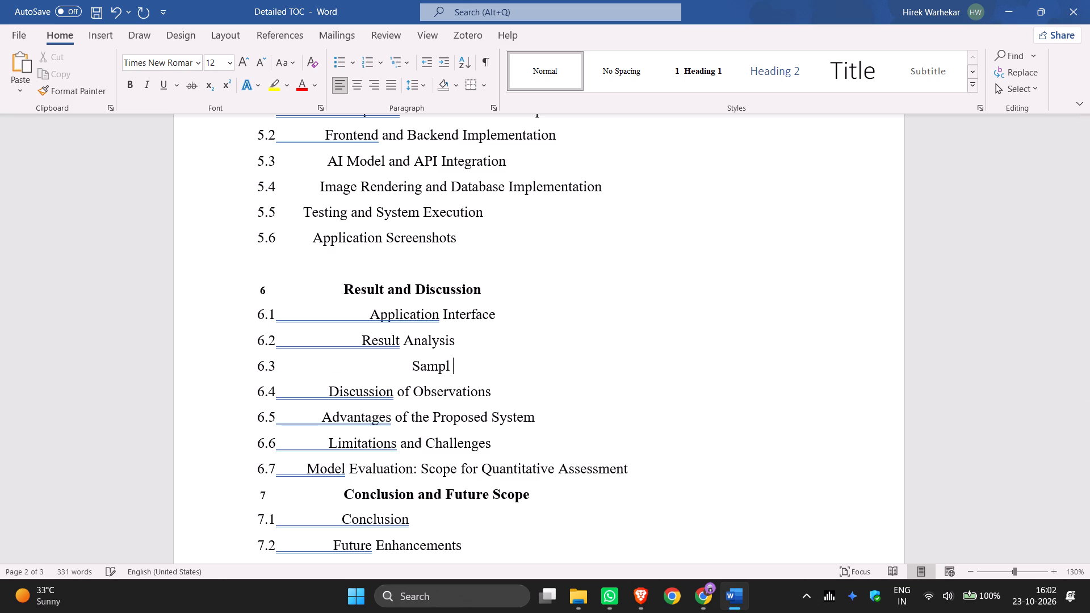
pyautogui.press('BackSpace')
pyautogui.press('BackSpace')
pyautogui.press('BackSpace')
pyautogui.press('BackSpace')
pyautogui.press('BackSpace')
pyautogui.hotkey('shift', 'p')
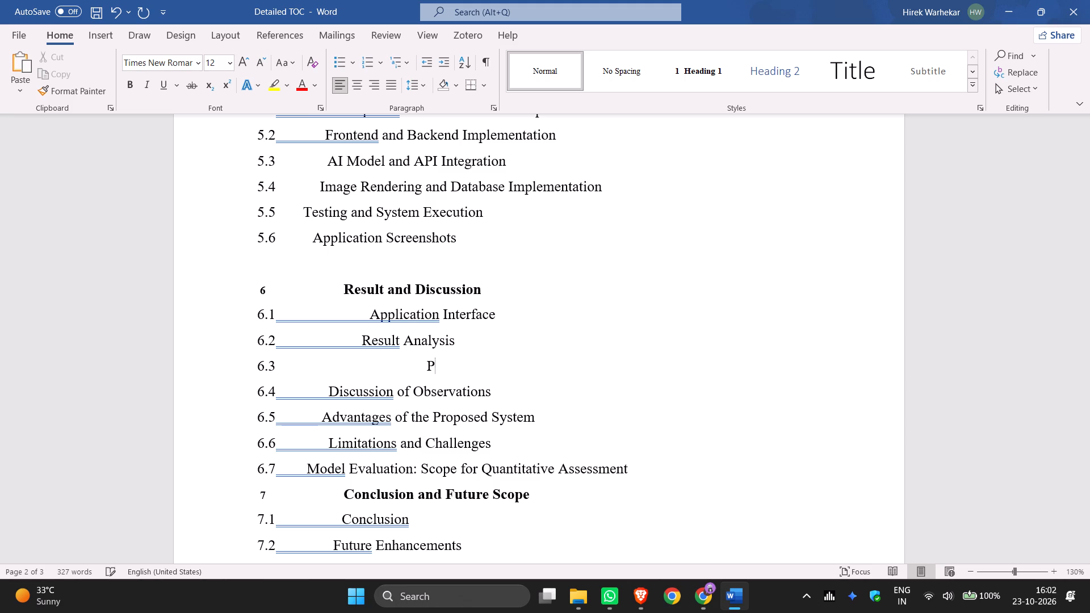
pyautogui.write('erformance')
pyautogui.write(',')
pyautogui.press('space')
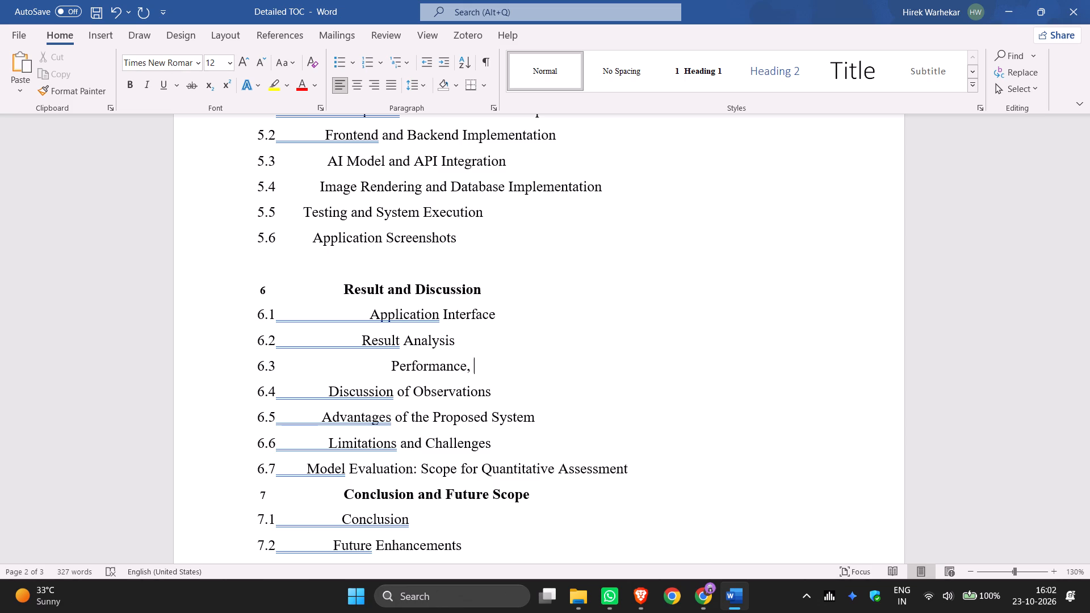
pyautogui.write('Analysis')
pyautogui.press('space')
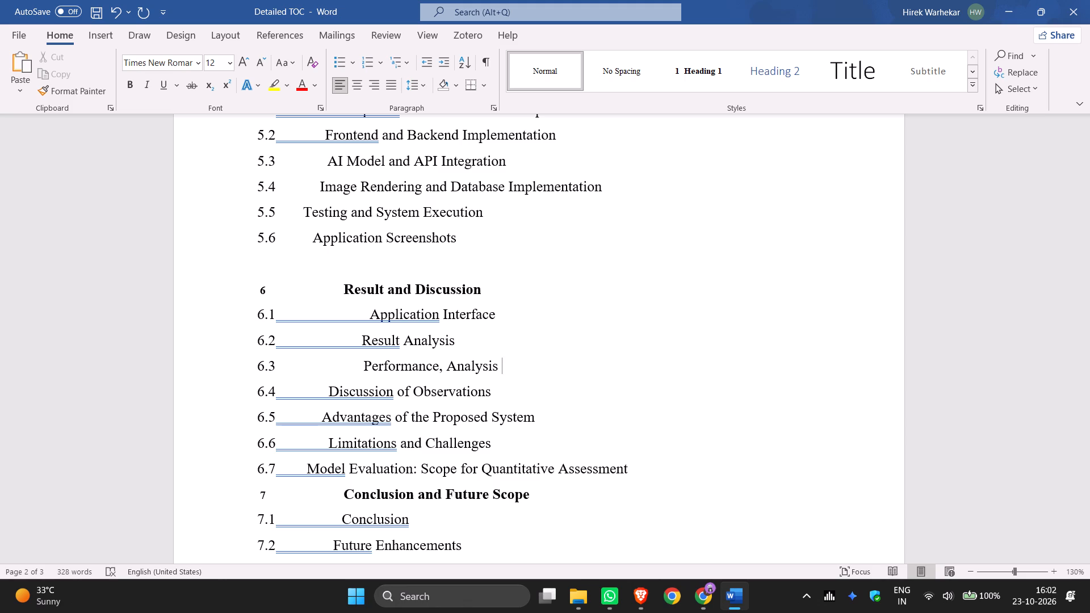
pyautogui.write('and')
pyautogui.press('space')
pyautogui.write('Discussion')
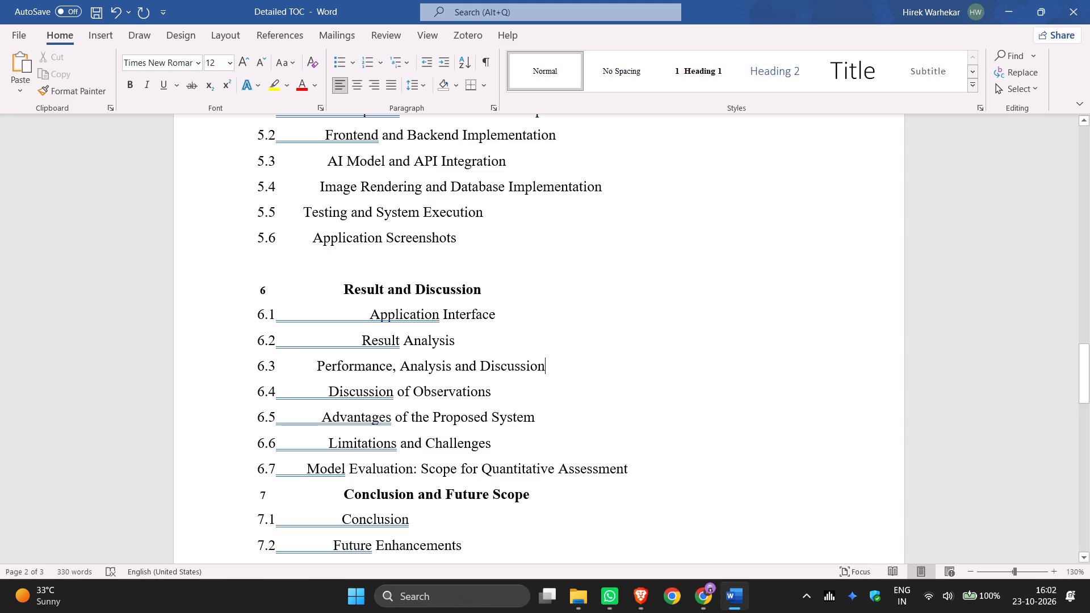
# Replace the section 6.4 title, Discussion of Observations, with Advantages and Limitations.
pyautogui.click(495, 391)
pyautogui.press('BackSpace')
pyautogui.press('BackSpace')
pyautogui.press('BackSpace')
pyautogui.press('BackSpace')
pyautogui.press('BackSpace')
pyautogui.press('BackSpace')
pyautogui.press('BackSpace')
pyautogui.press('BackSpace')
pyautogui.press('BackSpace')
pyautogui.press('BackSpace')
pyautogui.press('BackSpace')
pyautogui.press('BackSpace')
pyautogui.press('BackSpace')
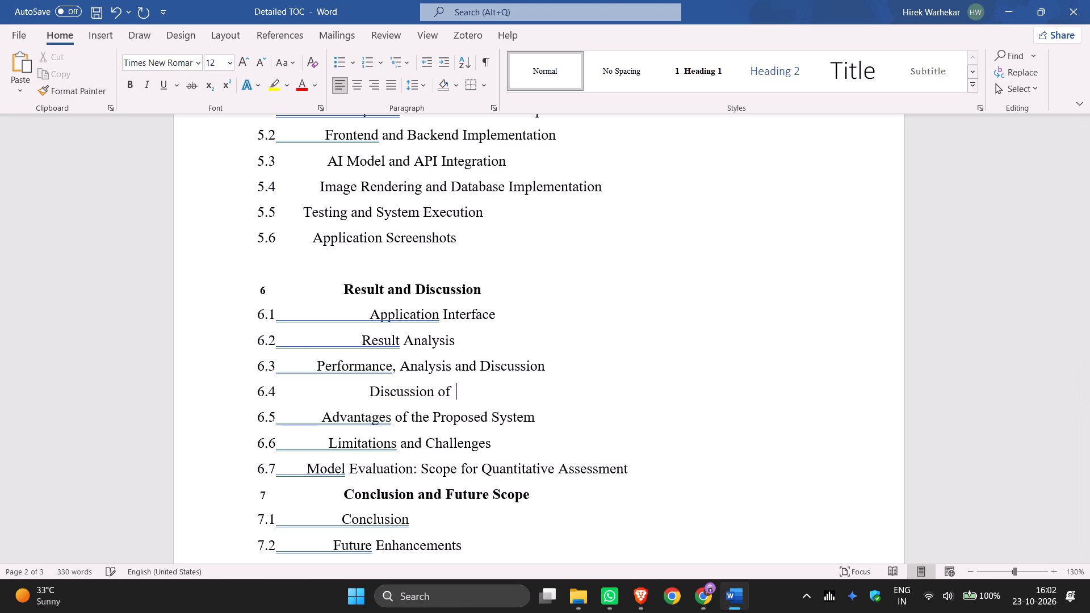
pyautogui.press('BackSpace')
pyautogui.press('BackSpace')
pyautogui.press('BackSpace')
pyautogui.press('BackSpace')
pyautogui.press('BackSpace')
pyautogui.press('BackSpace')
pyautogui.press('BackSpace')
pyautogui.press('BackSpace')
pyautogui.press('BackSpace')
pyautogui.press('BackSpace')
pyautogui.press('BackSpace')
pyautogui.press('BackSpace')
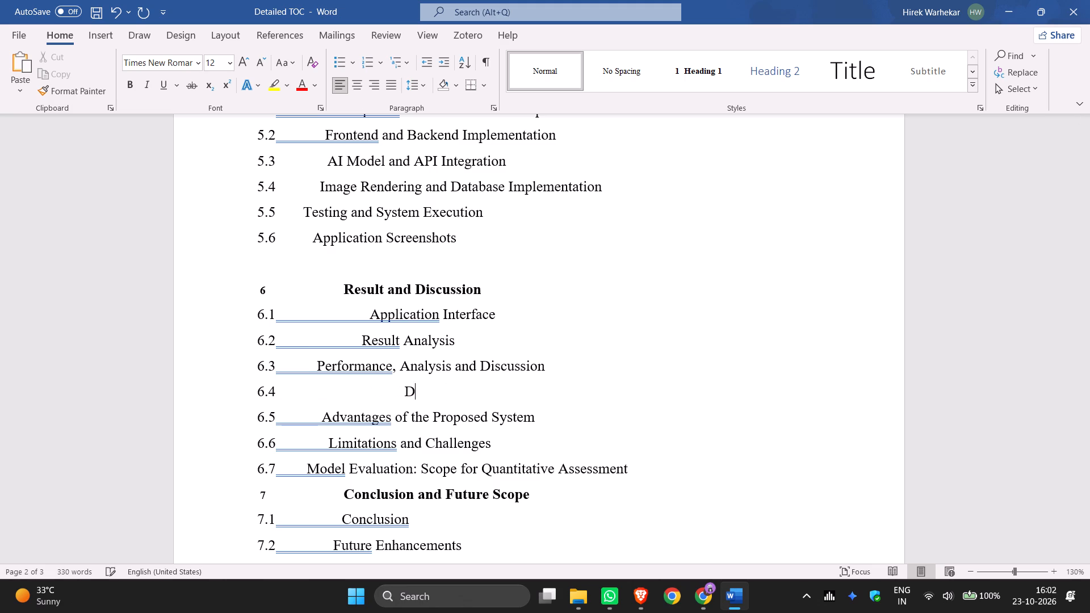
pyautogui.press('BackSpace')
pyautogui.write('Advantages')
pyautogui.press('space')
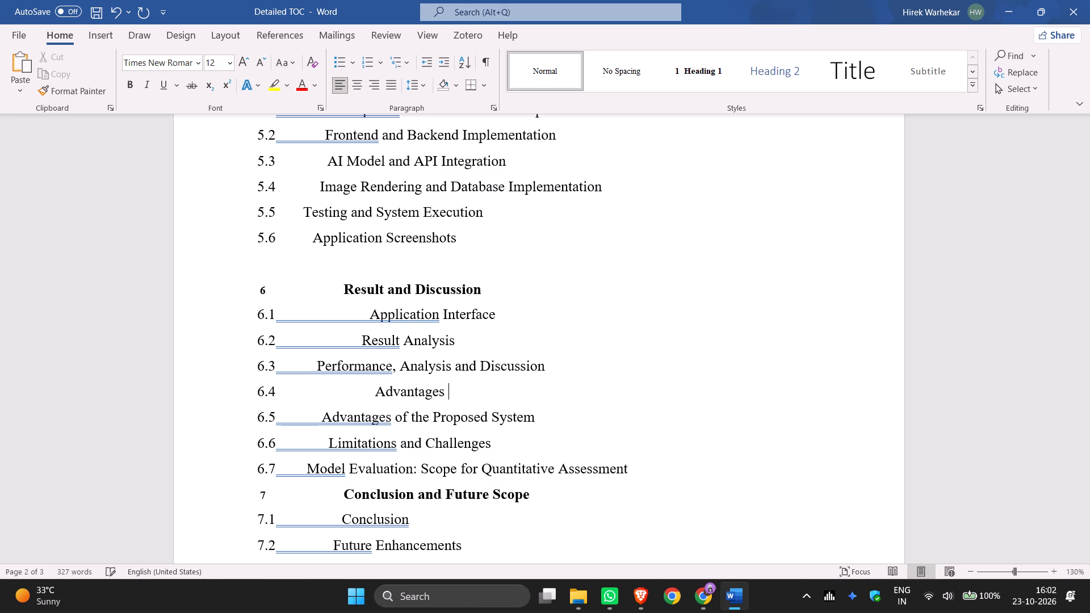
pyautogui.write('and Limitations')
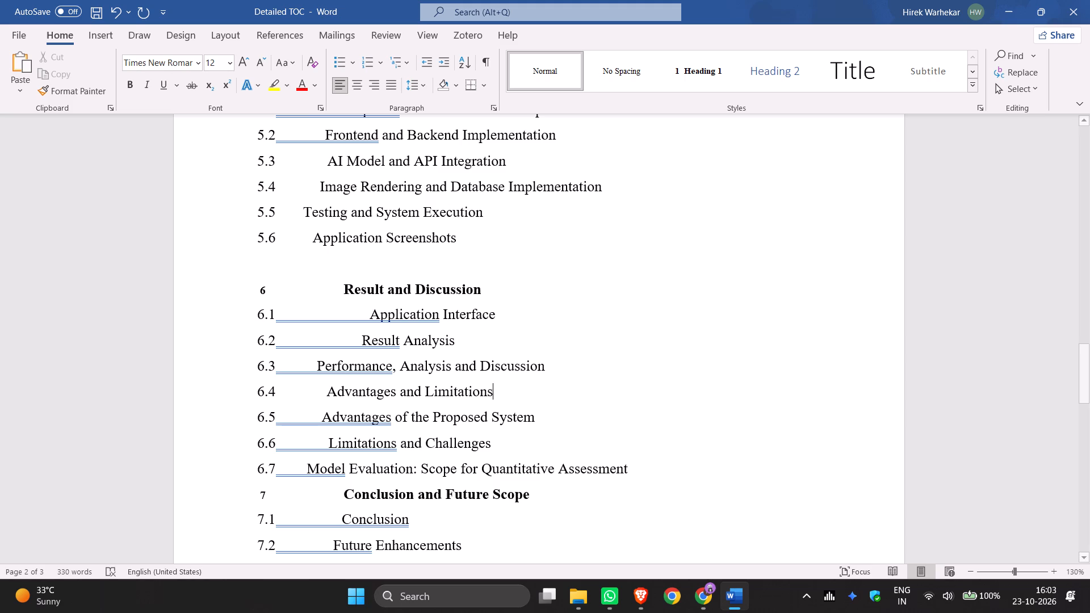
# Replace the section 6.5 title with Model Evaluation: Scope for Quantitative Assessment.
pyautogui.click(551, 423)
pyautogui.press('BackSpace')
pyautogui.press('BackSpace')
pyautogui.press('BackSpace')
pyautogui.press('BackSpace')
pyautogui.press('BackSpace')
pyautogui.press('BackSpace')
pyautogui.press('BackSpace')
pyautogui.press('BackSpace')
pyautogui.press('BackSpace')
pyautogui.press('BackSpace')
pyautogui.press('BackSpace')
pyautogui.press('BackSpace')
pyautogui.press('BackSpace')
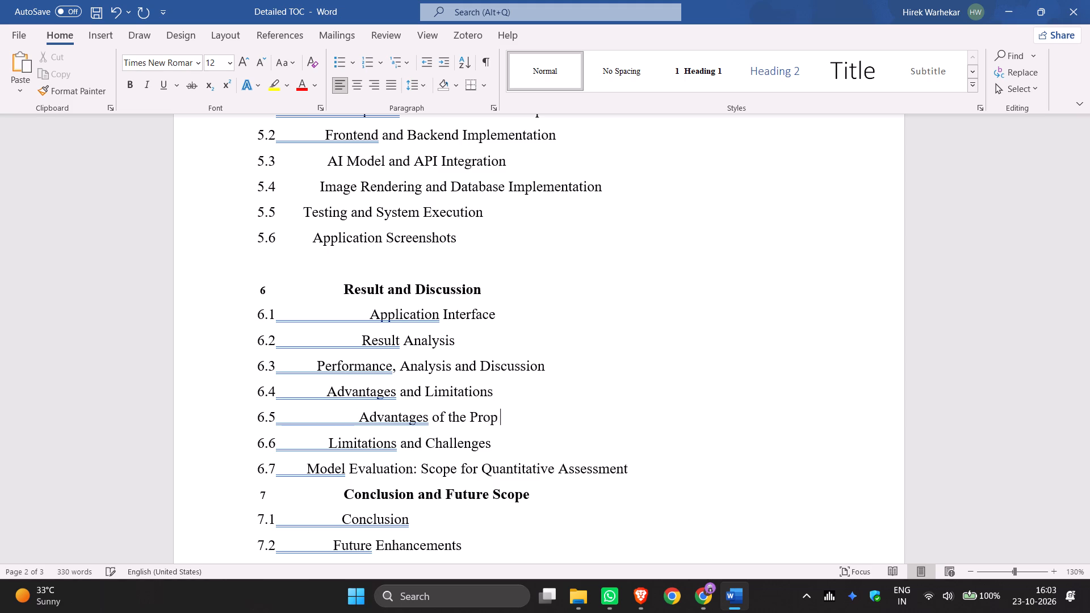
pyautogui.press('BackSpace')
pyautogui.press('BackSpace')
pyautogui.press('BackSpace')
pyautogui.press('BackSpace')
pyautogui.press('BackSpace')
pyautogui.press('BackSpace')
pyautogui.press('BackSpace')
pyautogui.press('BackSpace')
pyautogui.press('BackSpace')
pyautogui.press('BackSpace')
pyautogui.press('BackSpace')
pyautogui.press('BackSpace')
pyautogui.press('BackSpace')
pyautogui.press('BackSpace')
pyautogui.press('BackSpace')
pyautogui.press('BackSpace')
pyautogui.press('BackSpace')
pyautogui.press('BackSpace')
pyautogui.press('BackSpace')
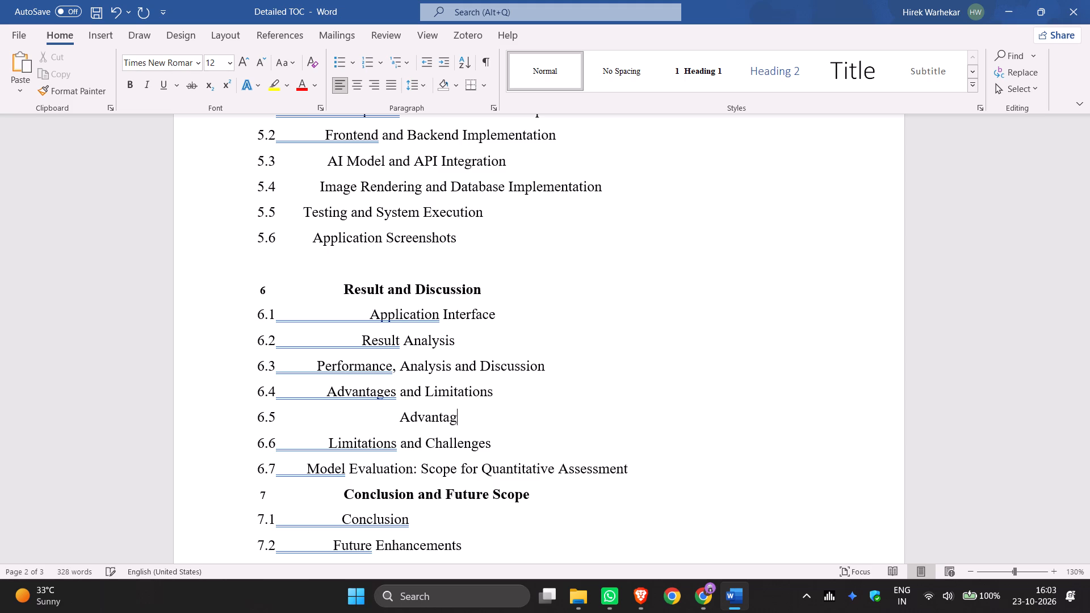
pyautogui.press('BackSpace')
pyautogui.write('Model')
pyautogui.press('space')
pyautogui.write('Evaluation')
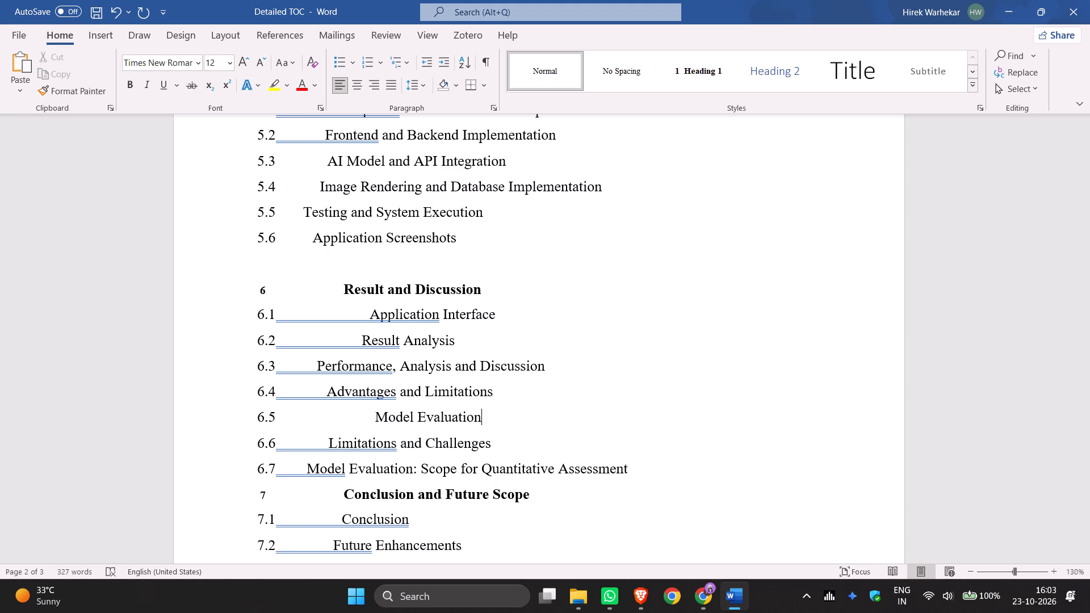
pyautogui.write(': Scope')
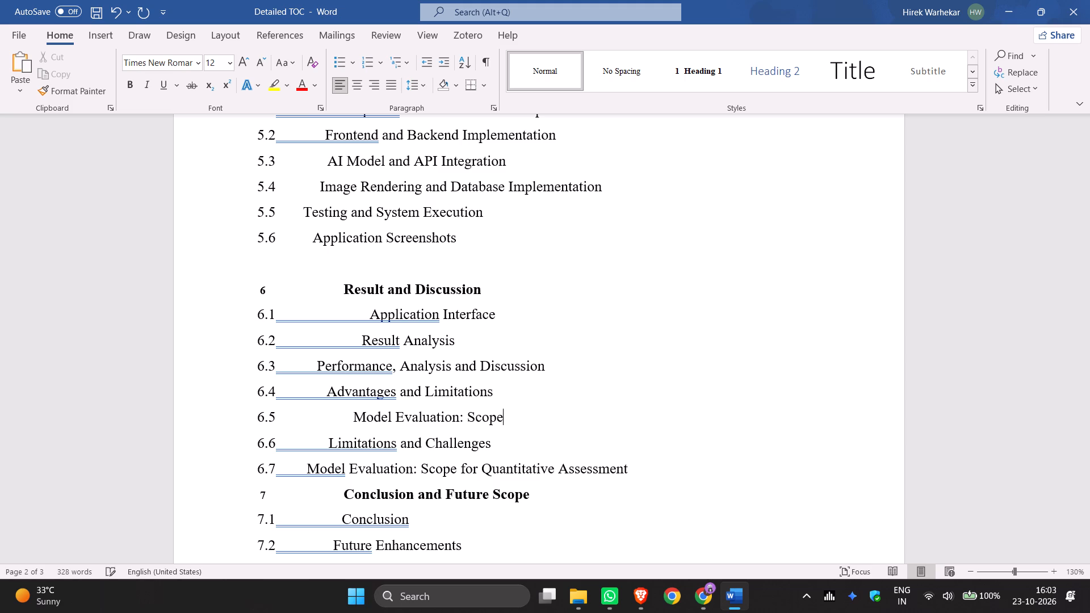
pyautogui.press('space')
pyautogui.write('for')
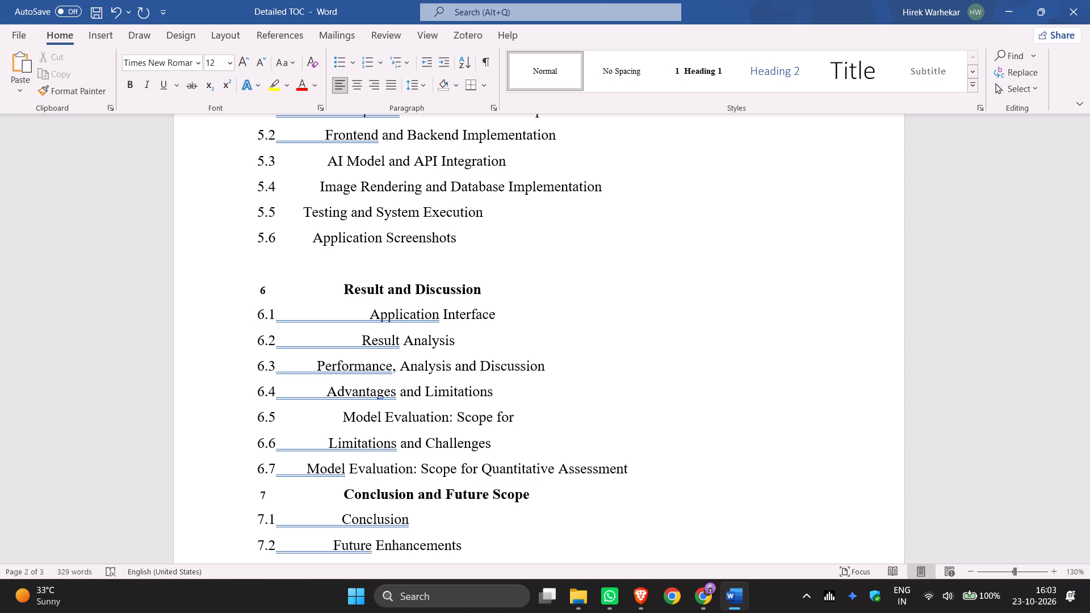
pyautogui.press('space')
pyautogui.write('Quantitative')
pyautogui.press('space')
pyautogui.write('Assess')
pyautogui.write('ment')
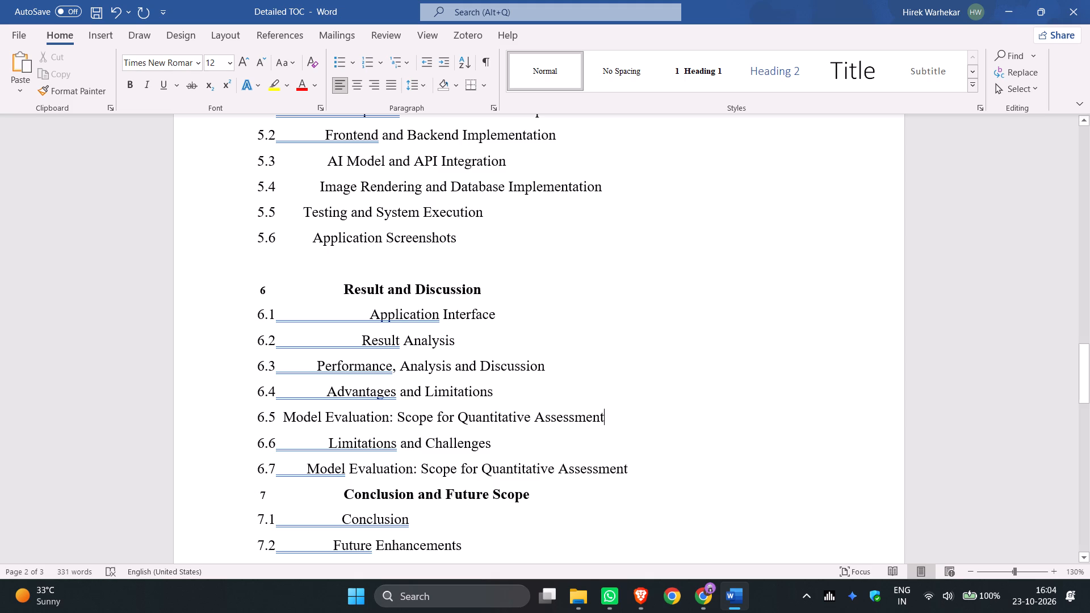
# Add spaces before the section 6.5 title to move it away from its number, in line with the neighbouring entries.
pyautogui.click(286, 418)
pyautogui.press('space')
pyautogui.press('space')
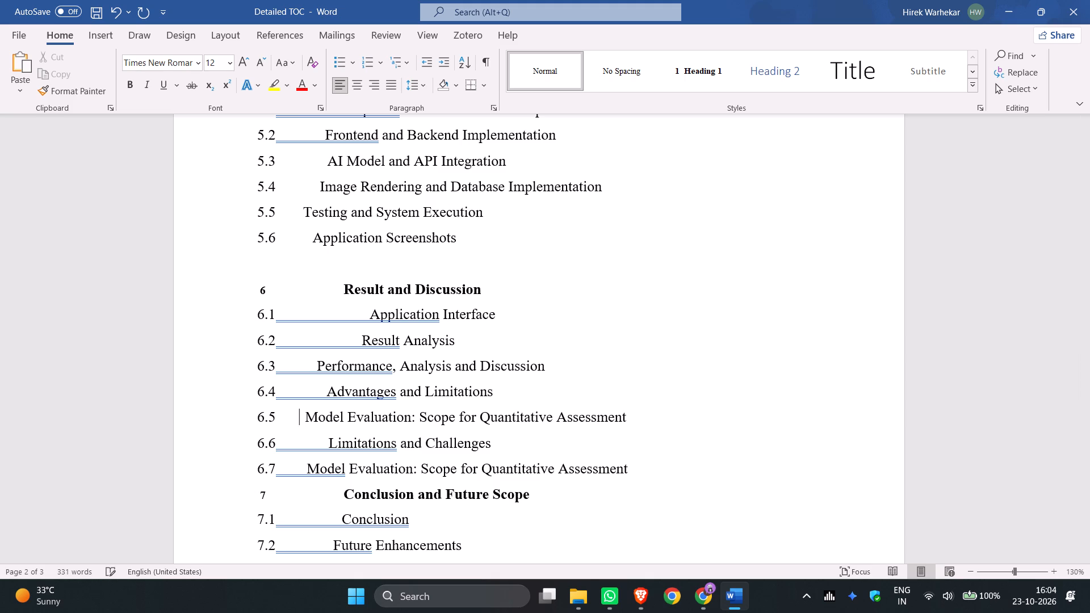
pyautogui.press('space')
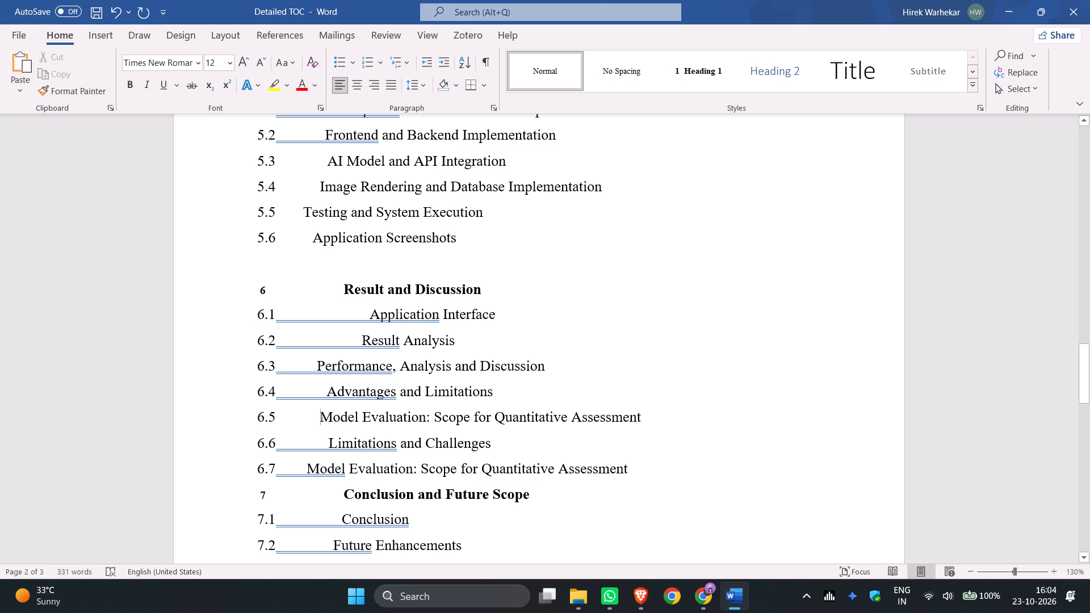
# Delete the whole section 6.7 entry, Model Evaluation: Scope for Quantitative Assessment, including its number and line.
pyautogui.click(635, 473)
pyautogui.press('BackSpace')
pyautogui.press('BackSpace')
pyautogui.press('BackSpace')
pyautogui.press('BackSpace')
pyautogui.press('BackSpace')
pyautogui.press('BackSpace')
pyautogui.press('BackSpace')
pyautogui.press('BackSpace')
pyautogui.press('BackSpace')
pyautogui.press('BackSpace')
pyautogui.press('BackSpace')
pyautogui.press('BackSpace')
pyautogui.press('BackSpace')
pyautogui.press('BackSpace')
pyautogui.press('BackSpace')
pyautogui.press('BackSpace')
pyautogui.press('BackSpace')
pyautogui.press('BackSpace')
pyautogui.press('BackSpace')
pyautogui.press('BackSpace')
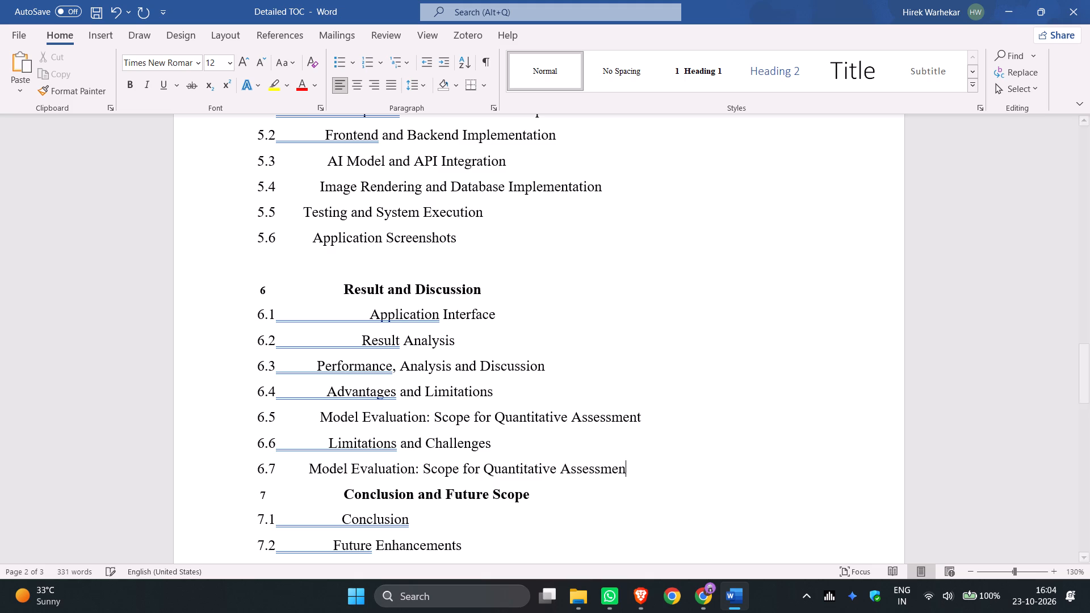
pyautogui.press('BackSpace')
pyautogui.press('BackSpace')
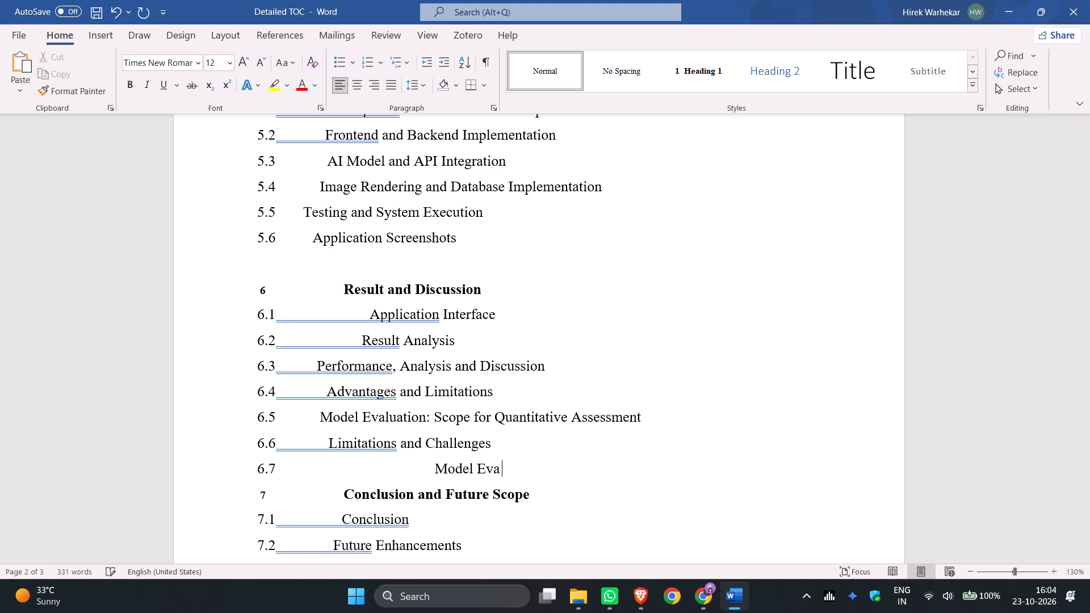
pyautogui.press('BackSpace')
pyautogui.press('BackSpace')
pyautogui.press('BackSpace')
pyautogui.press('BackSpace')
pyautogui.press('BackSpace')
pyautogui.press('BackSpace')
pyautogui.press('BackSpace')
pyautogui.press('BackSpace')
pyautogui.press('BackSpace')
pyautogui.press('BackSpace')
pyautogui.press('BackSpace')
pyautogui.press('BackSpace')
pyautogui.press('BackSpace')
pyautogui.press('BackSpace')
pyautogui.press('BackSpace')
pyautogui.press('BackSpace')
pyautogui.press('BackSpace')
pyautogui.press('BackSpace')
pyautogui.press('BackSpace')
pyautogui.press('BackSpace')
pyautogui.press('BackSpace')
pyautogui.press('BackSpace')
pyautogui.press('BackSpace')
pyautogui.press('BackSpace')
pyautogui.press('BackSpace')
pyautogui.press('BackSpace')
pyautogui.press('BackSpace')
pyautogui.press('BackSpace')
pyautogui.press('BackSpace')
pyautogui.press('BackSpace')
pyautogui.press('BackSpace')
pyautogui.press('BackSpace')
pyautogui.press('BackSpace')
# Delete the whole section 6.6 entry, Limitations and Challenges, including its number and line.
pyautogui.press('BackSpace')
pyautogui.press('BackSpace')
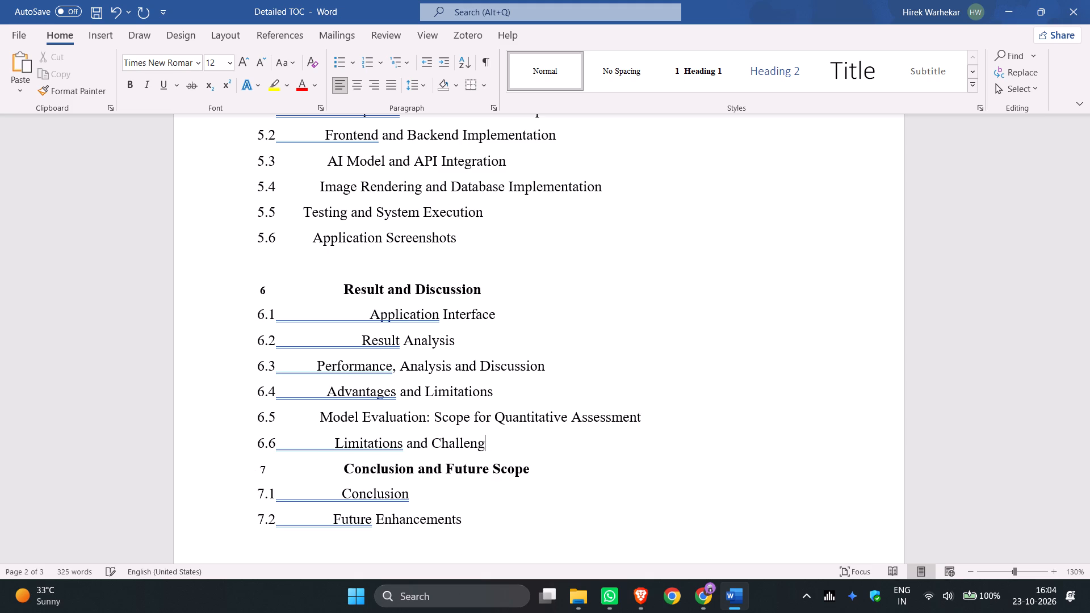
pyautogui.press('BackSpace')
pyautogui.press('BackSpace')
pyautogui.press('BackSpace')
pyautogui.press('BackSpace')
pyautogui.press('BackSpace')
pyautogui.press('BackSpace')
pyautogui.press('BackSpace')
pyautogui.press('BackSpace')
pyautogui.press('BackSpace')
pyautogui.press('BackSpace')
pyautogui.press('BackSpace')
pyautogui.press('BackSpace')
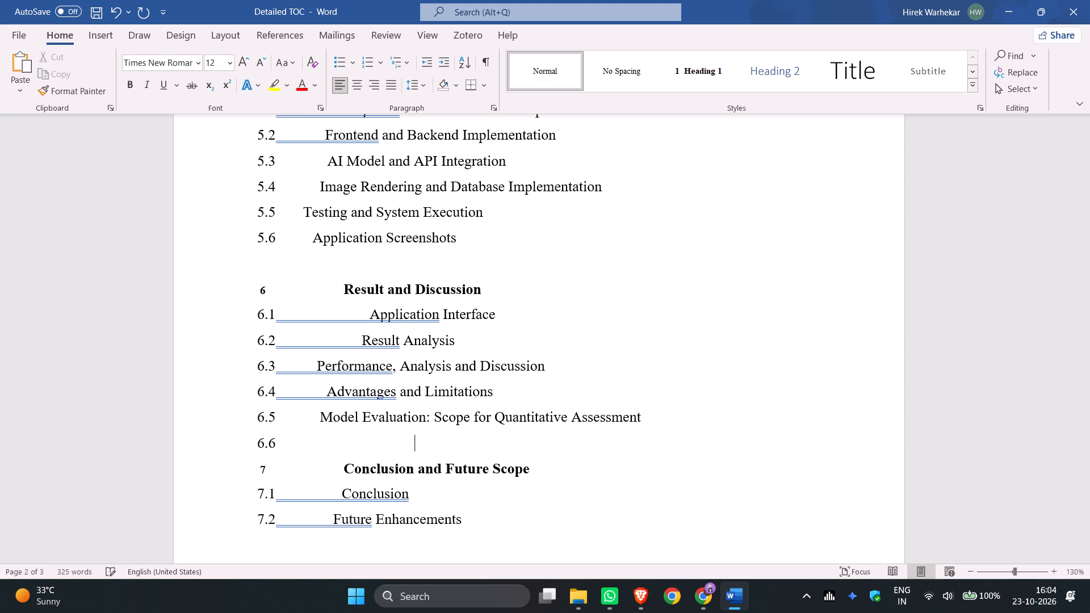
pyautogui.press('BackSpace')
pyautogui.press('BackSpace')
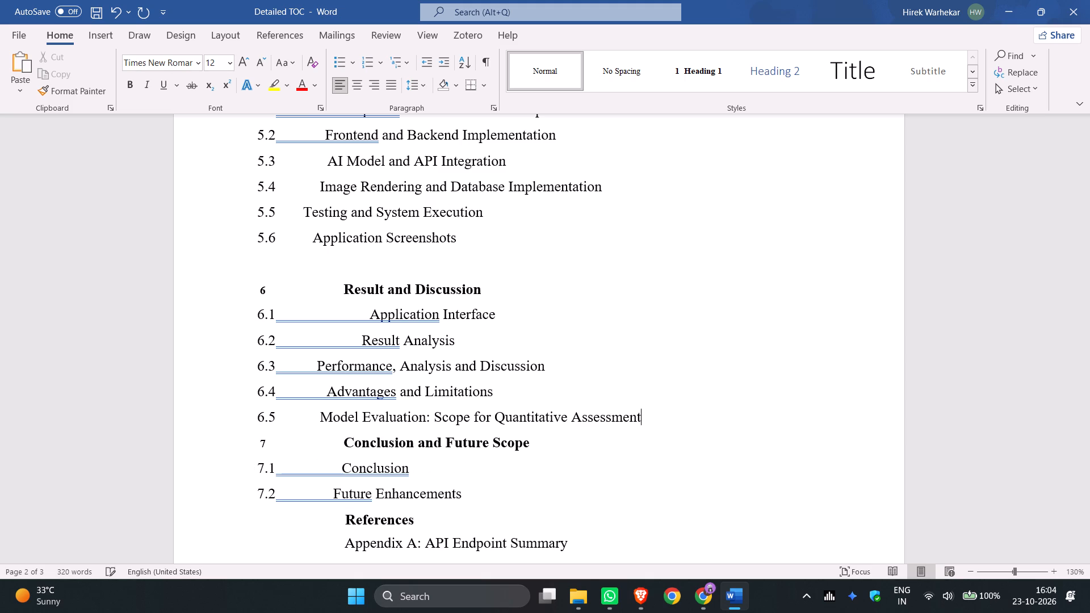
# Insert a blank line between the section 6.5 entry and the chapter 7 heading.
pyautogui.press('Return')
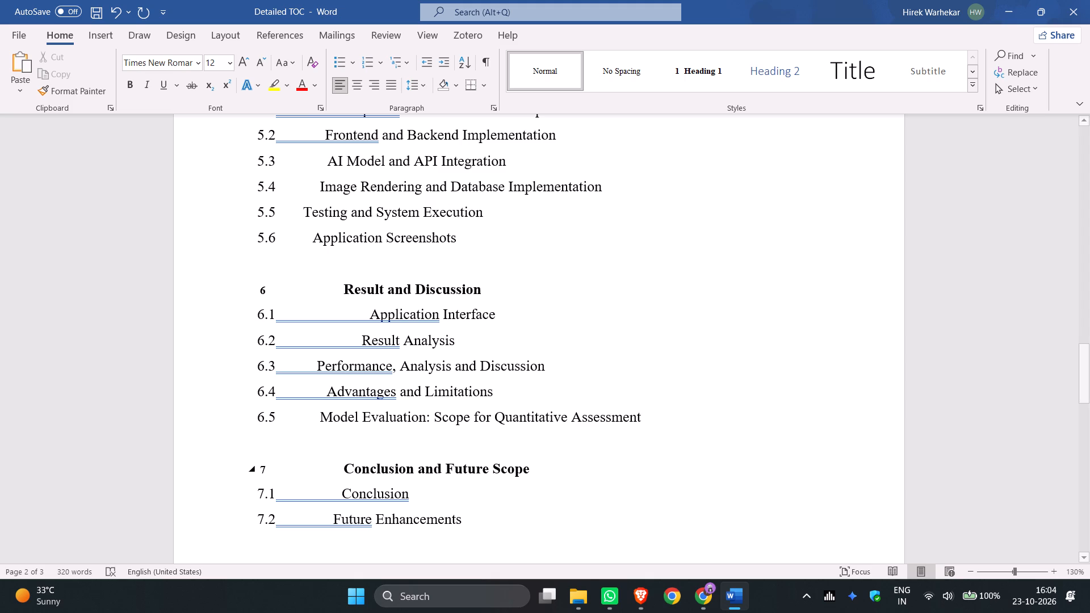
# Change the section 7.2 title to Future Scope by replacing the word Enhancements.
pyautogui.scroll(-1, 689, 484)
pyautogui.doubleClick(430, 454)
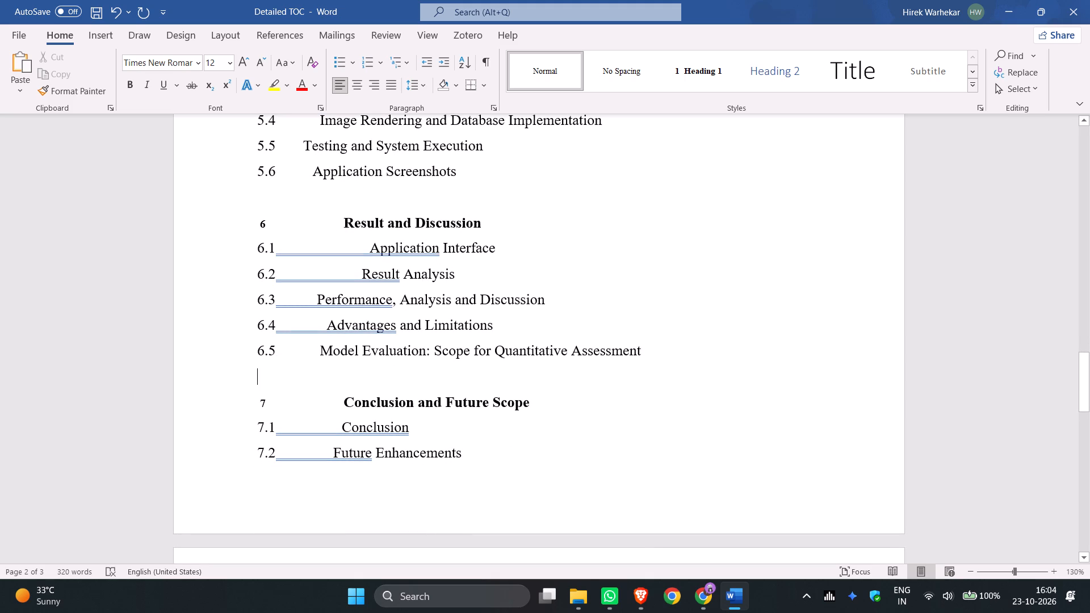
pyautogui.write('Scope')
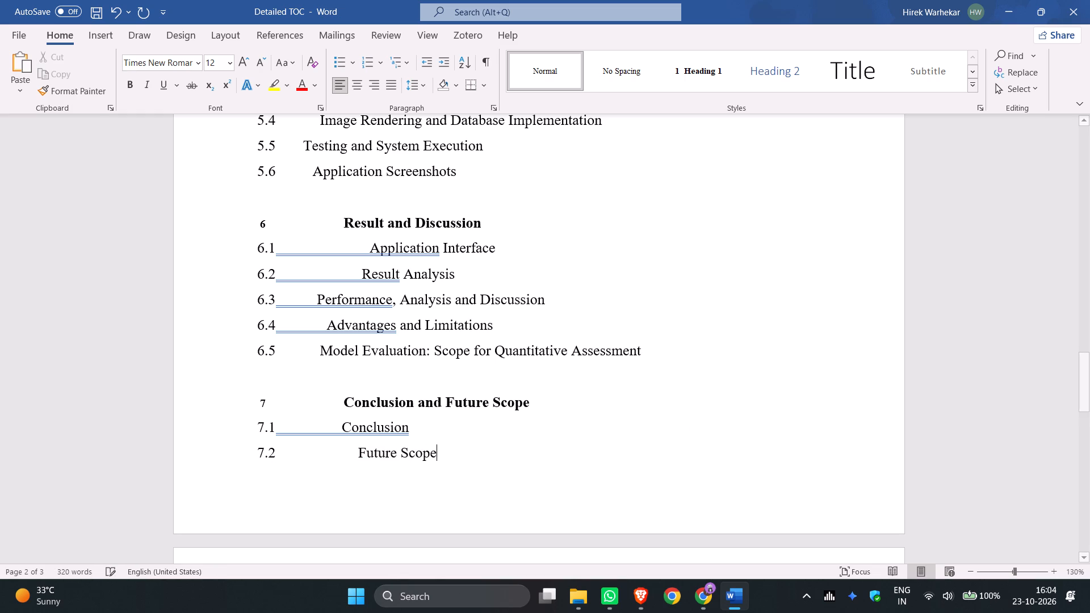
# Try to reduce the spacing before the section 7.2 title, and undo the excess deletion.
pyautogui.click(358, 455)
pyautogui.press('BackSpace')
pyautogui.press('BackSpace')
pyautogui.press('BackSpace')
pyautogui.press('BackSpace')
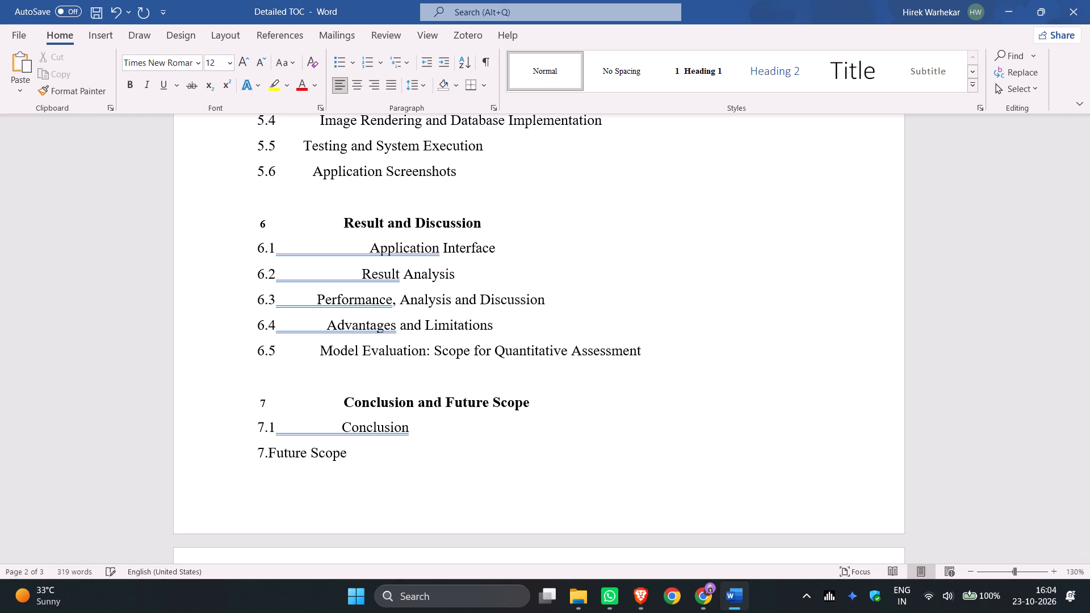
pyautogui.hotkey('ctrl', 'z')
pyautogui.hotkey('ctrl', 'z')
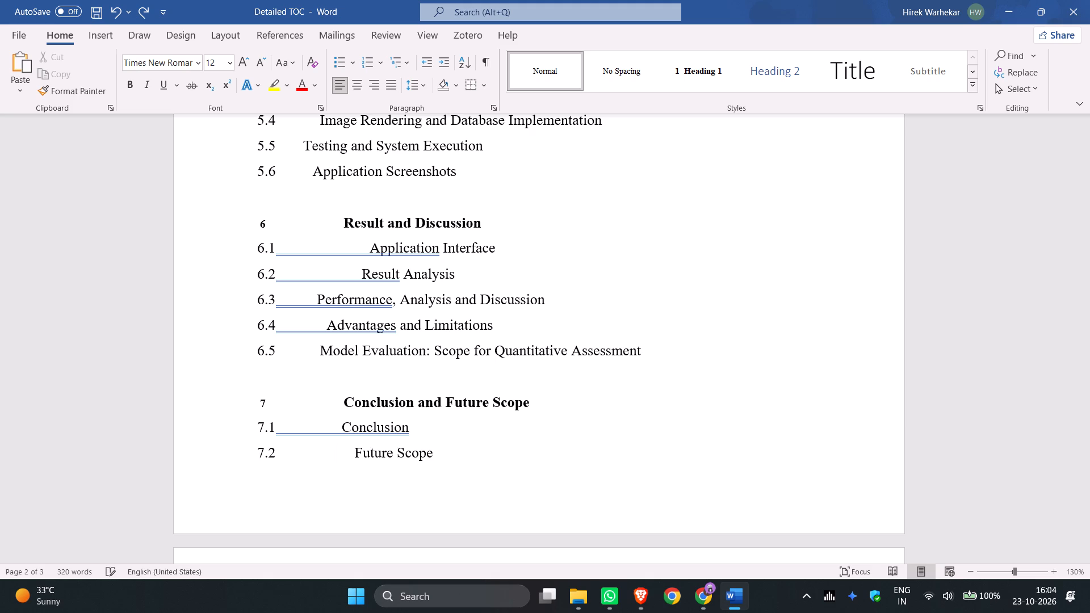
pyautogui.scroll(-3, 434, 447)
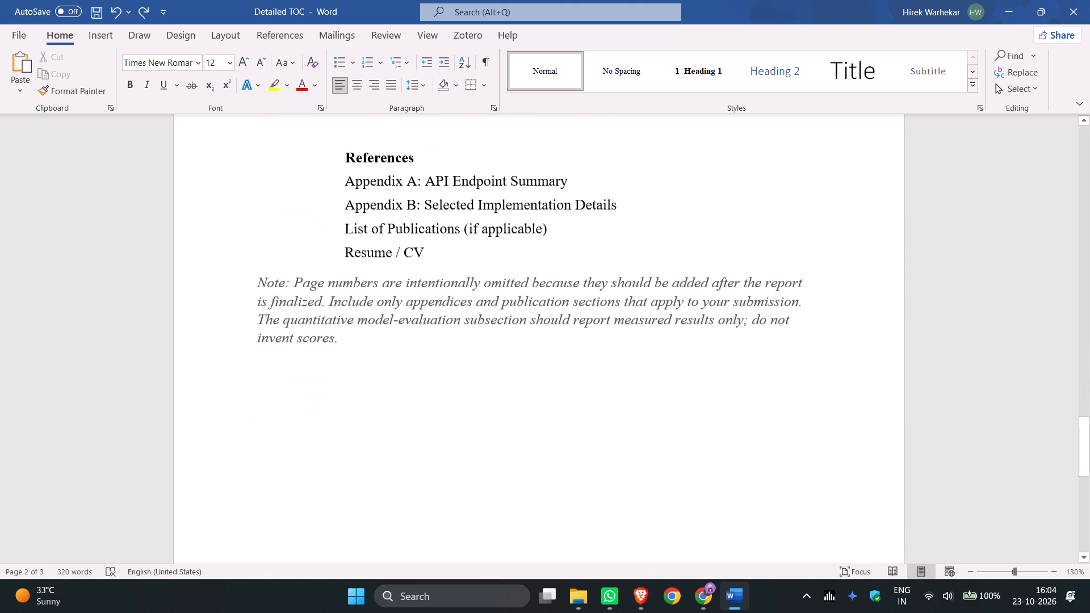
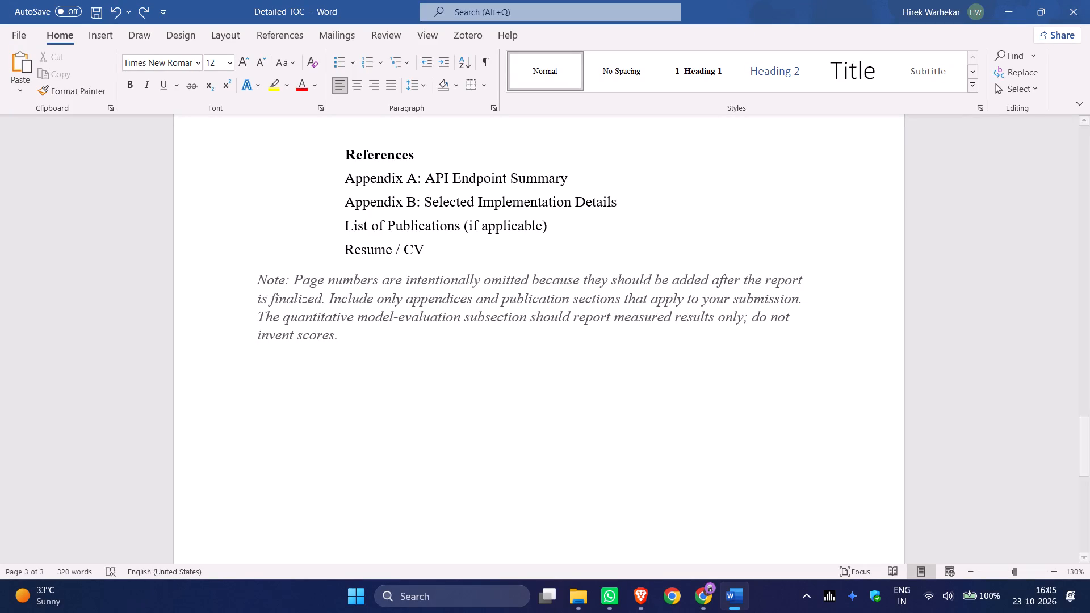
# Save the document to the Desktop folder as a Word Document with the file name Detailed TOC.
pyautogui.hotkey('ctrl', 's')
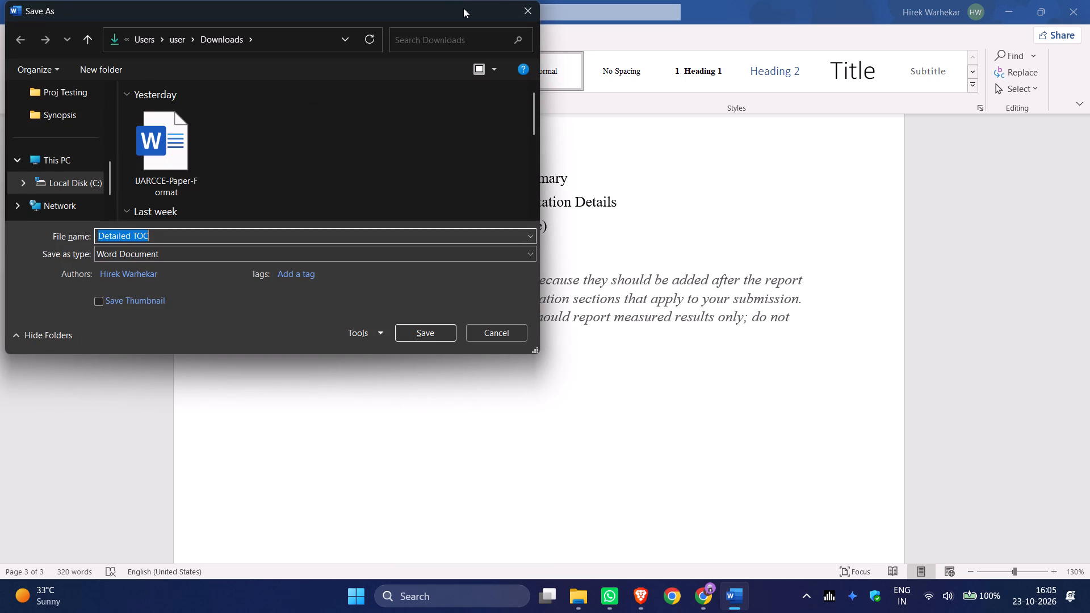
pyautogui.click(523, 6)
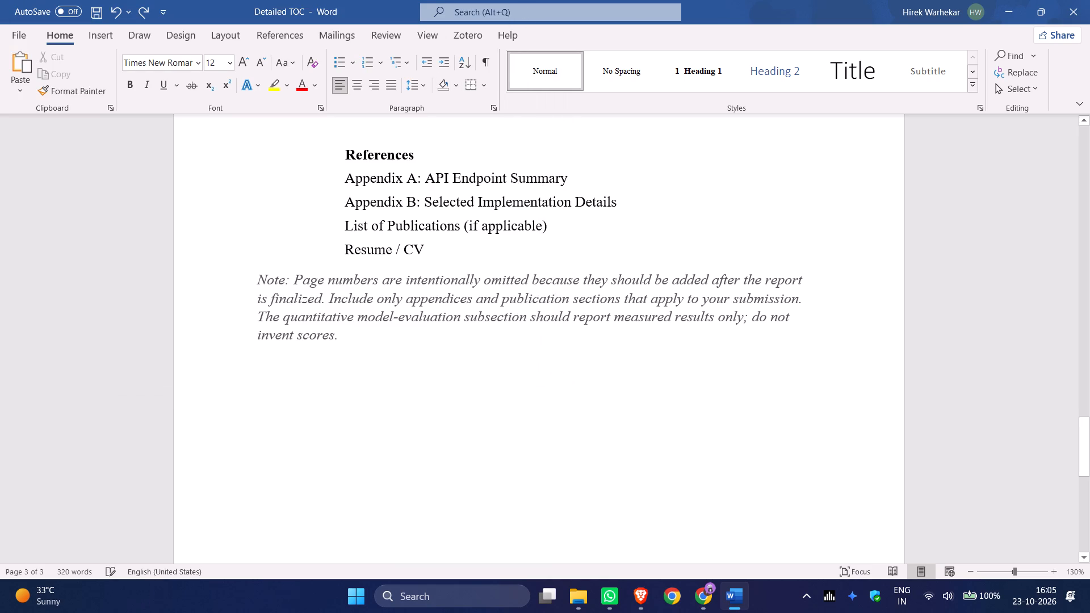
pyautogui.scroll(2, 423, 339)
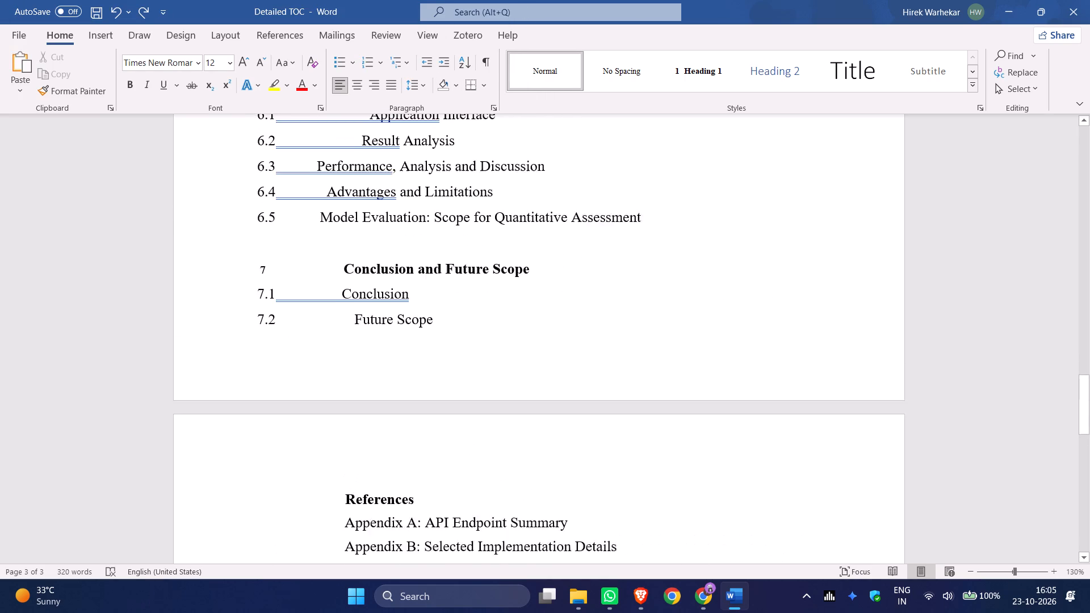
pyautogui.scroll(2, 423, 339)
pyautogui.scroll(2, 418, 252)
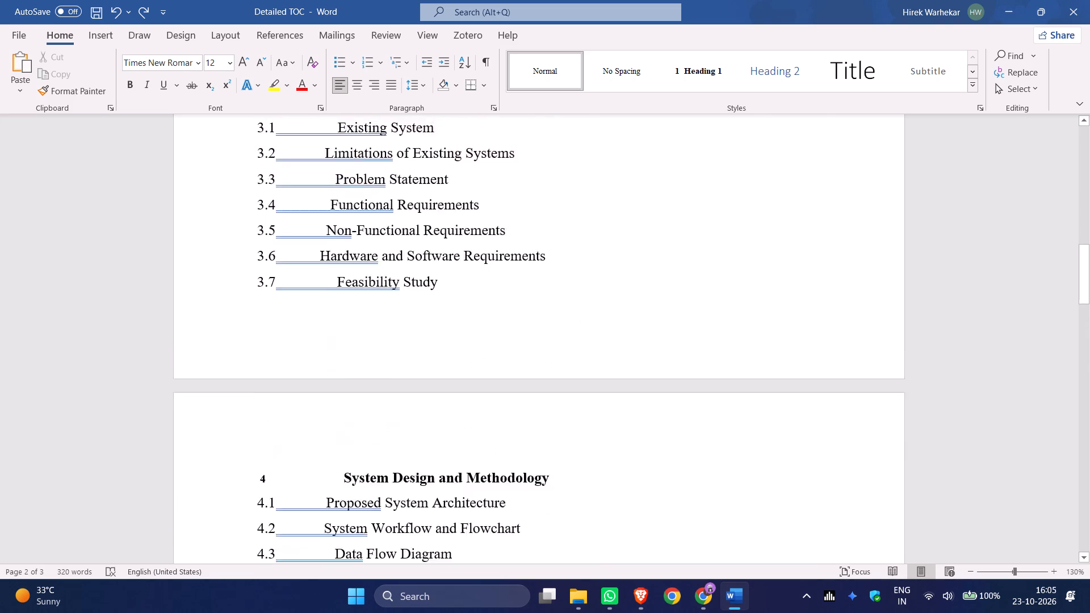
pyautogui.scroll(1, 418, 252)
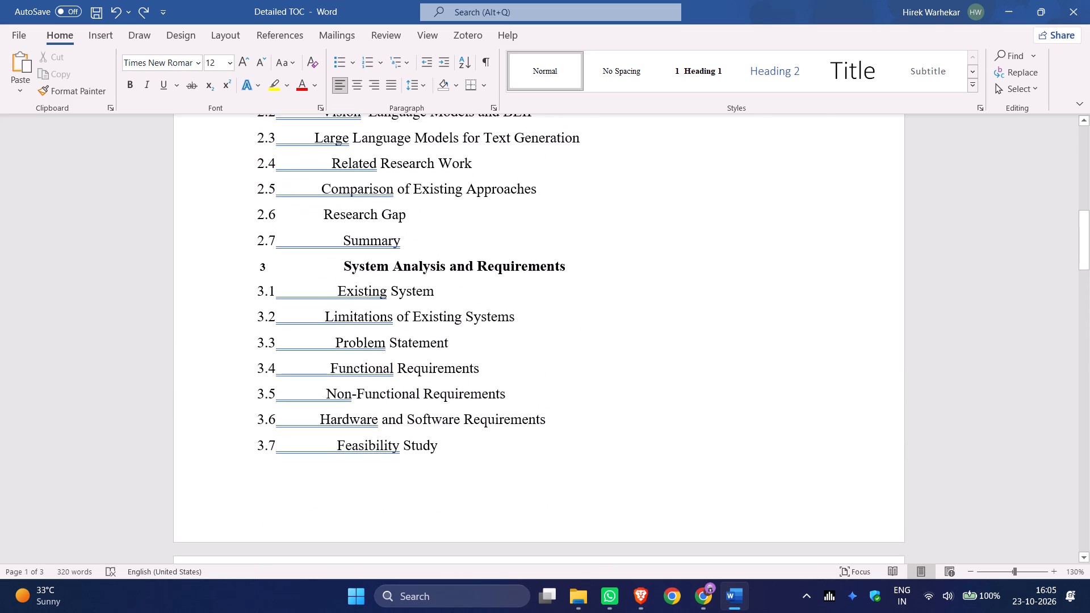
pyautogui.click(93, 13)
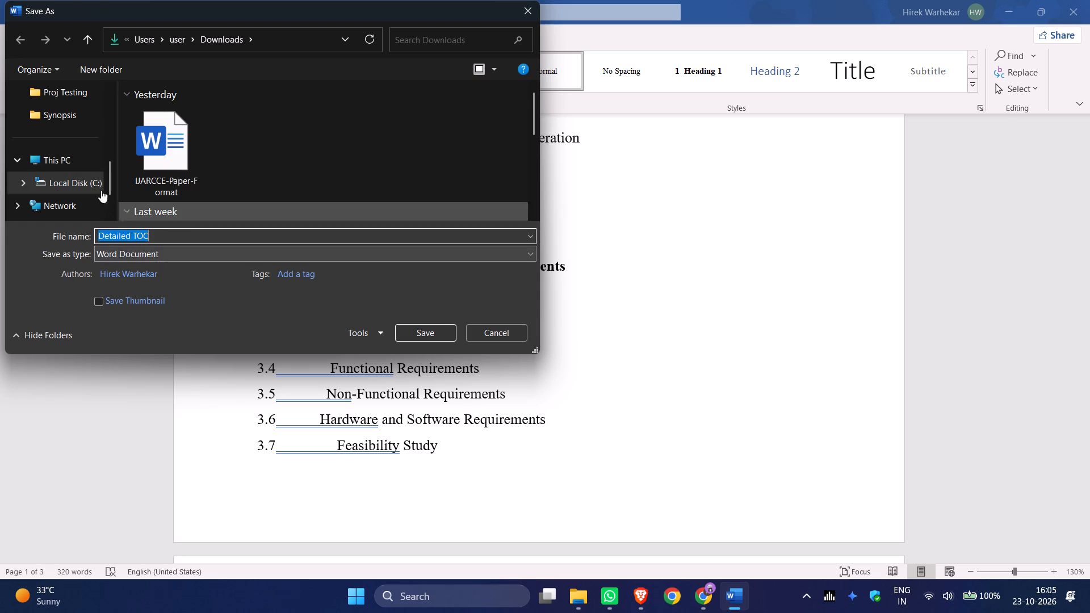
pyautogui.scroll(-1, 61, 157)
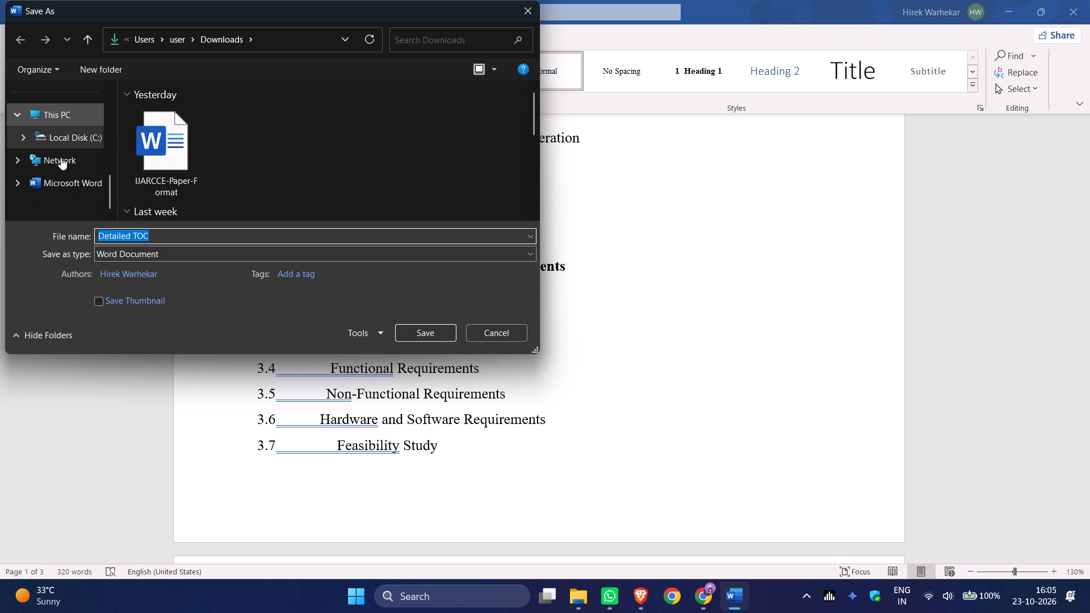
pyautogui.scroll(-1, 61, 157)
pyautogui.scroll(2, 64, 150)
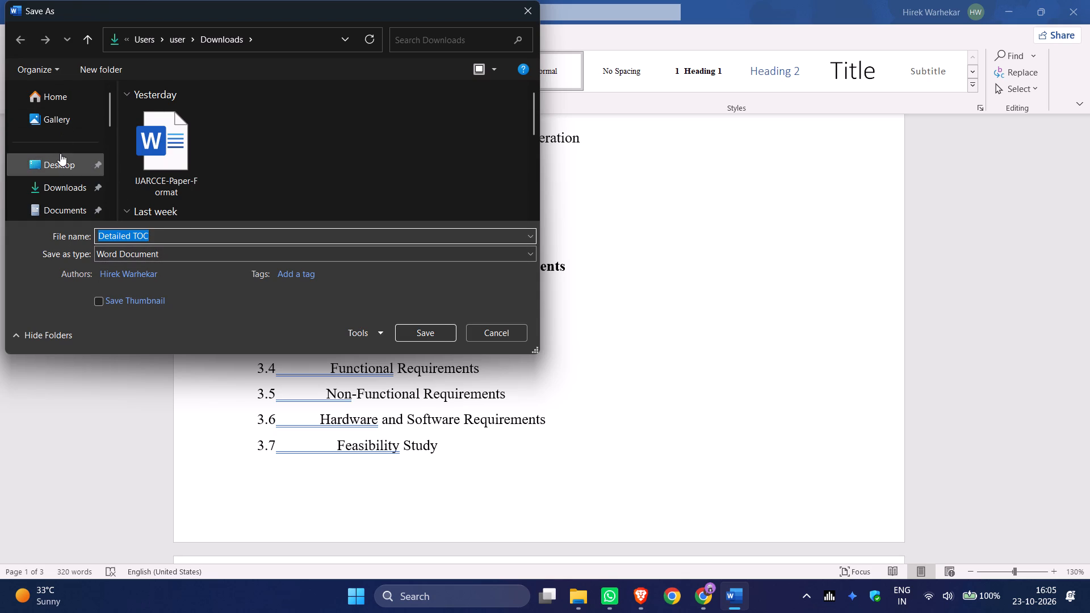
pyautogui.click(60, 153)
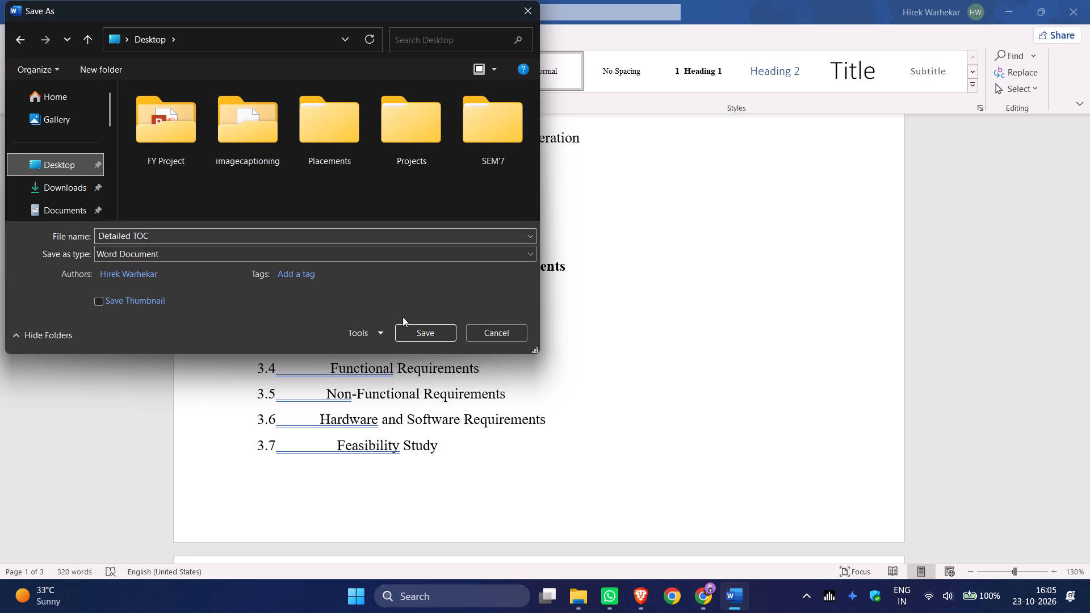
pyautogui.click(423, 334)
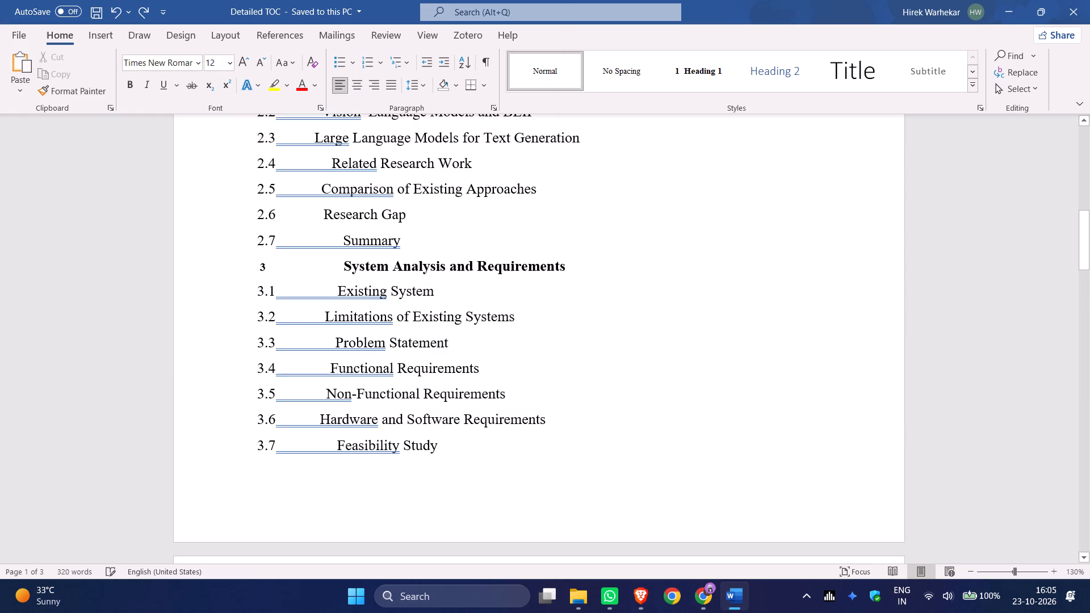
# Review the edited table of contents through its last page and return to its title on the first page.
pyautogui.scroll(-2, 543, 470)
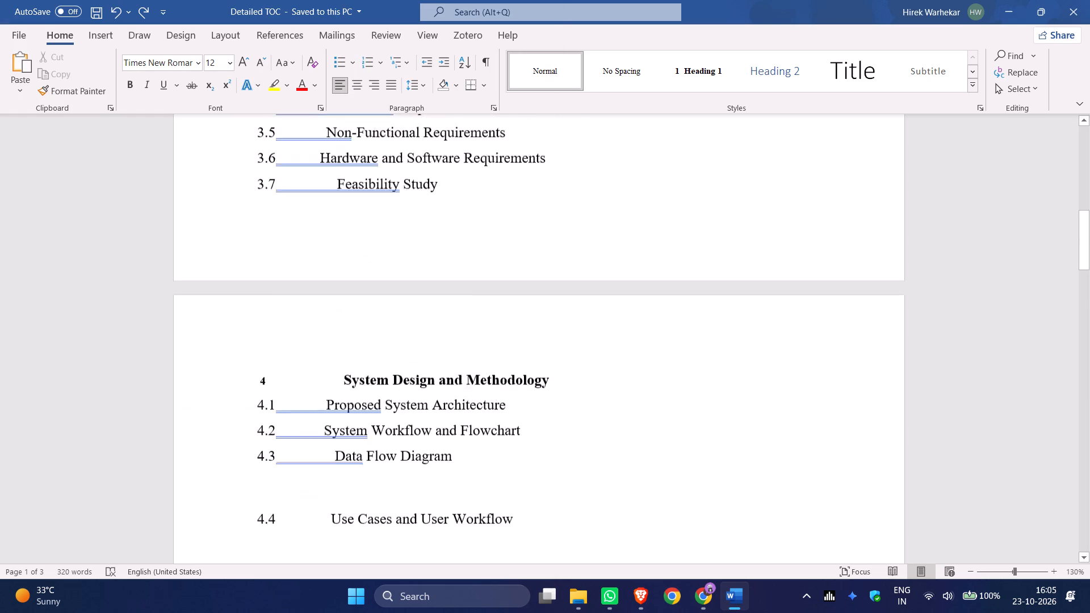
pyautogui.scroll(-13, 543, 470)
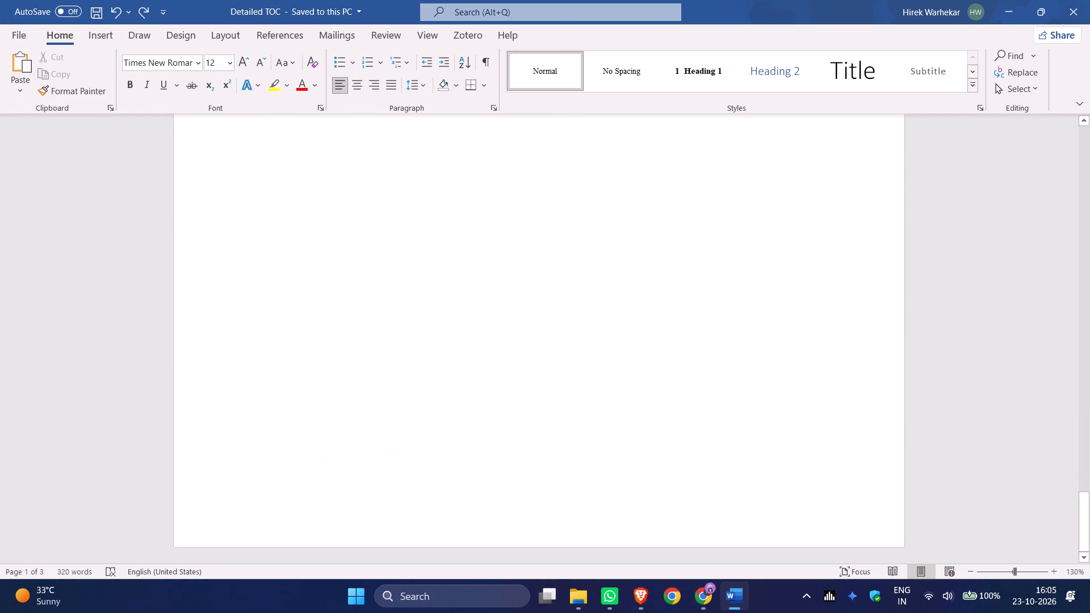
pyautogui.scroll(-2, 543, 470)
pyautogui.scroll(20, 543, 470)
pyautogui.scroll(14, 543, 470)
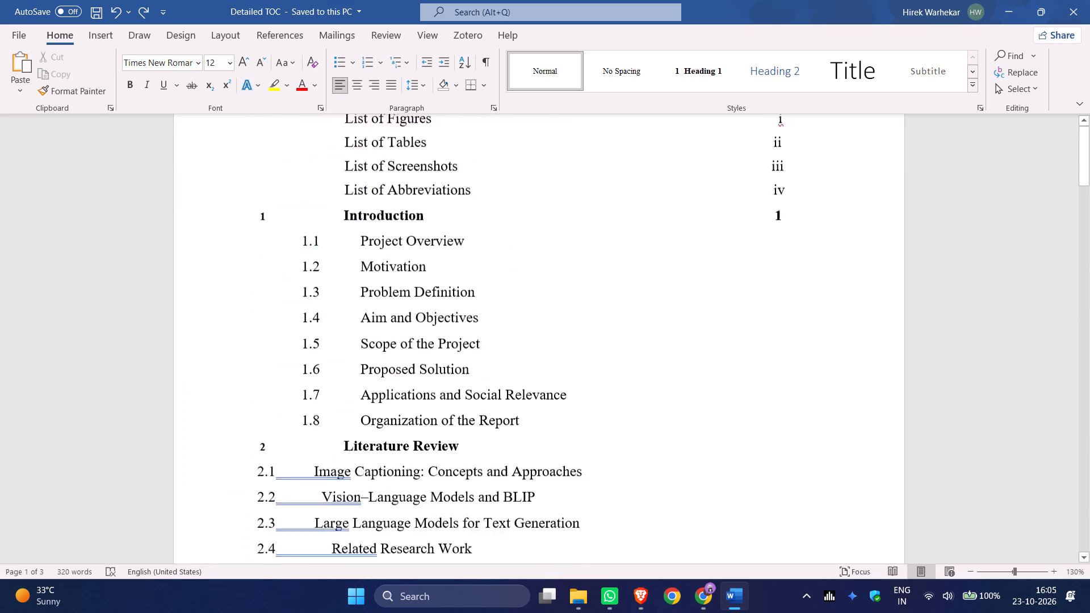
pyautogui.scroll(19, 543, 470)
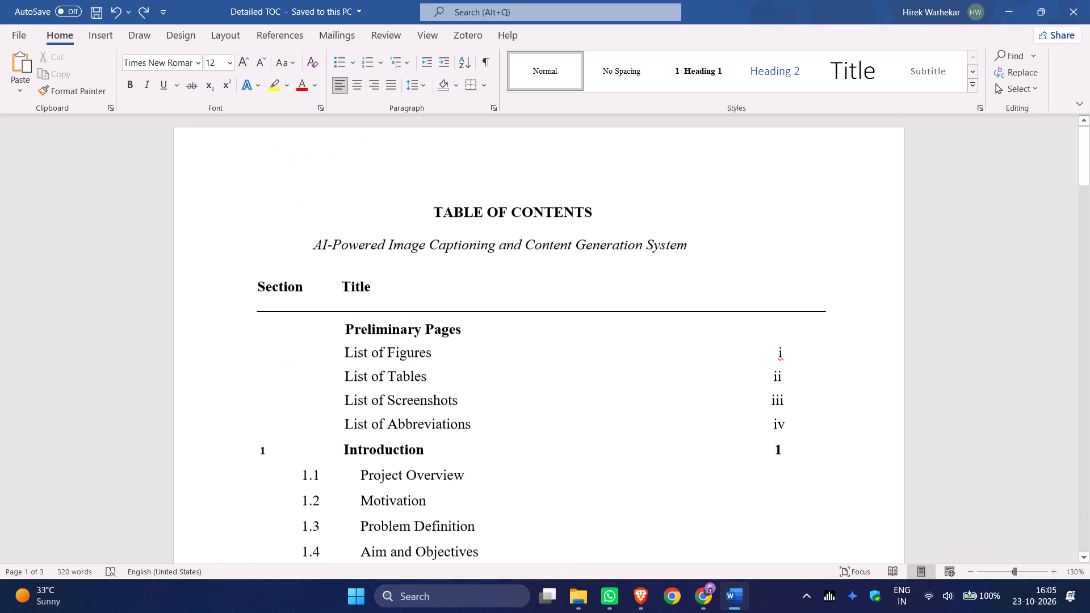
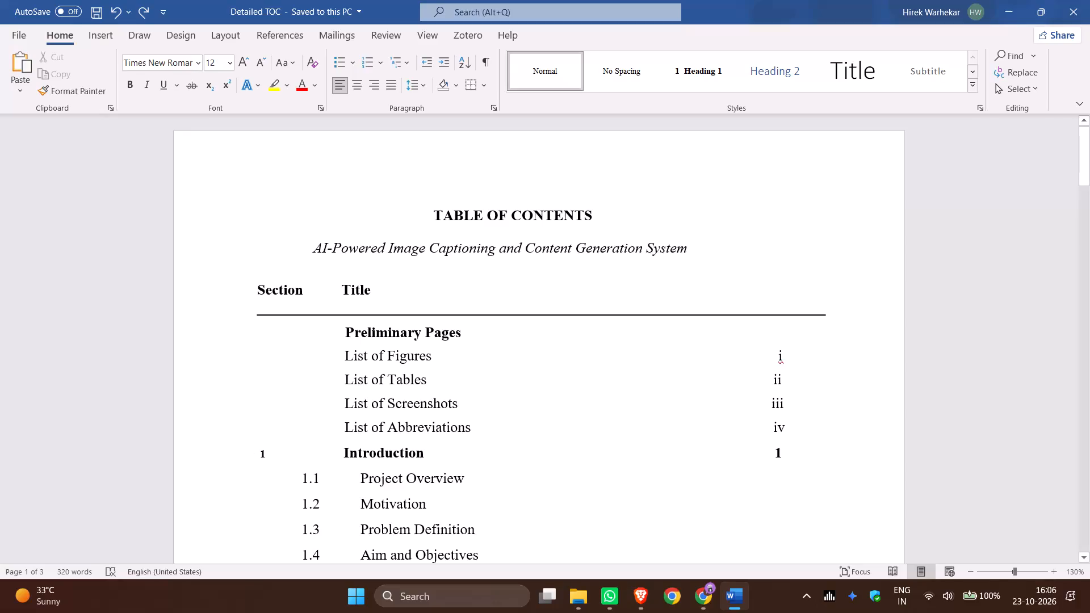
# Read through the saved table of contents from the Preliminary Pages entries to Use Cases and User Workflow in chapter 4.
pyautogui.scroll(-1, 457, 445)
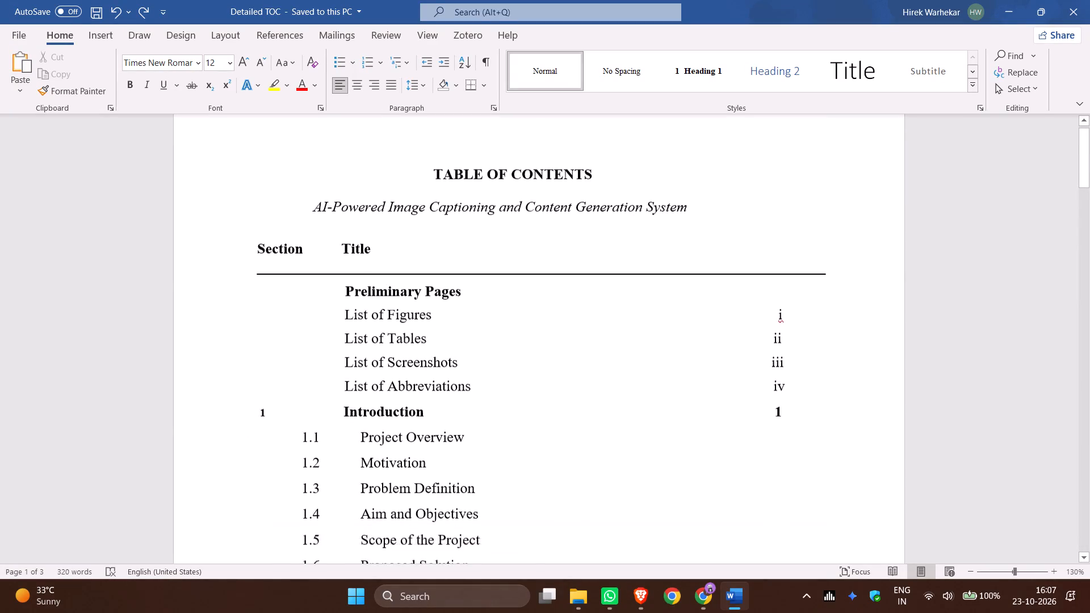
pyautogui.scroll(-1, 457, 445)
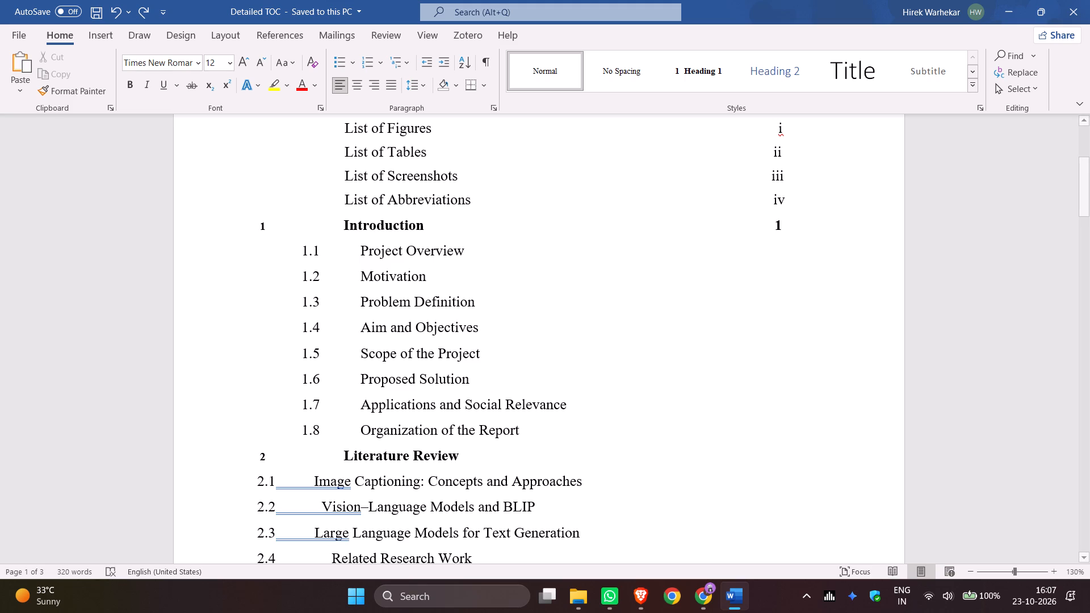
pyautogui.scroll(-2, 384, 308)
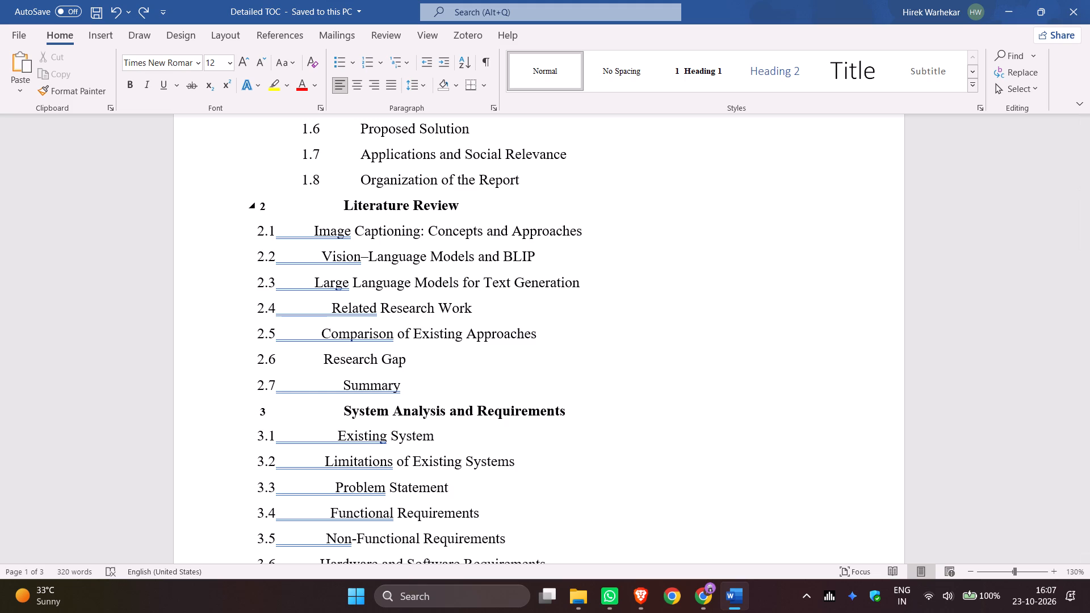
pyautogui.scroll(-1, 393, 300)
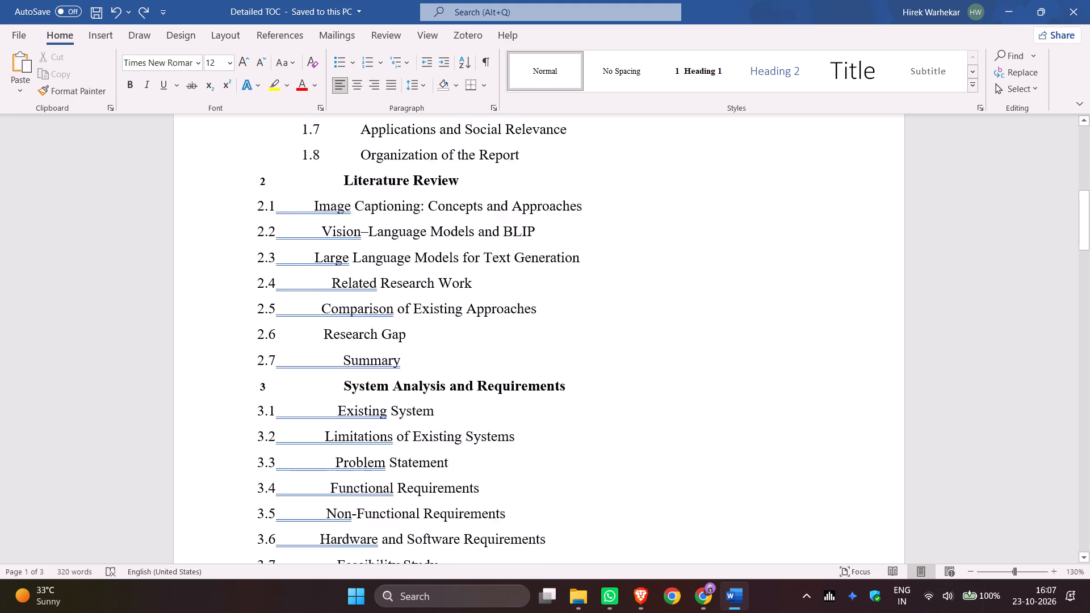
pyautogui.scroll(-2, 393, 300)
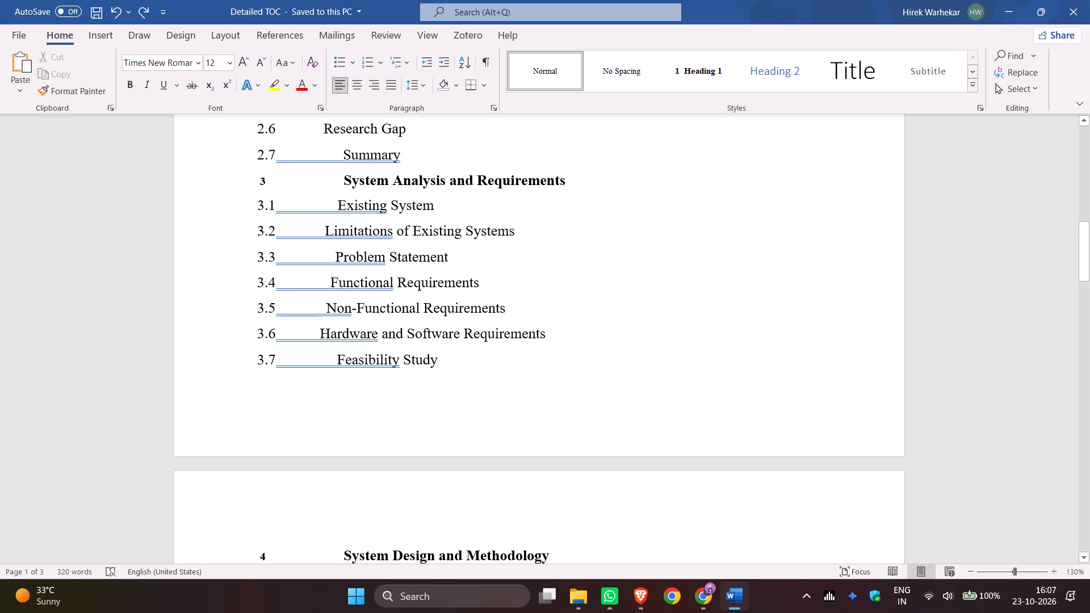
pyautogui.scroll(-1, 347, 349)
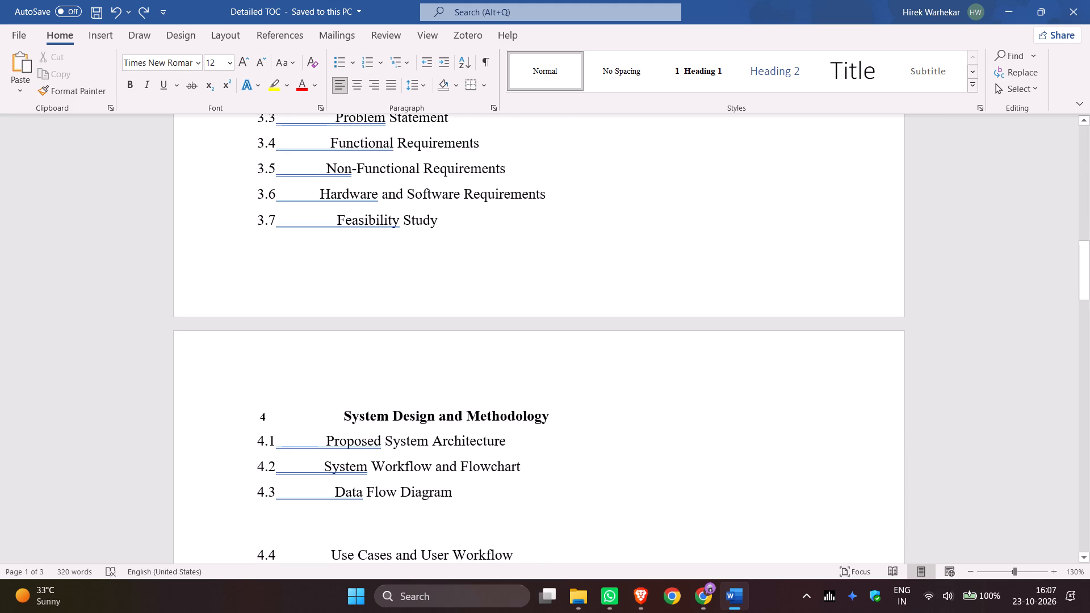
pyautogui.scroll(-1, 322, 413)
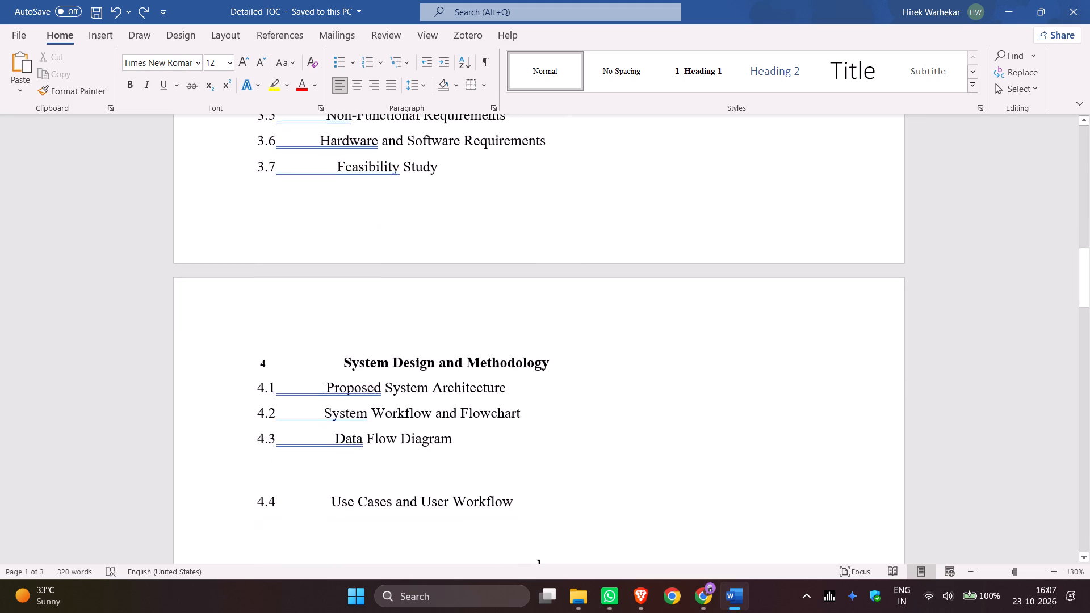
pyautogui.scroll(-1, 322, 413)
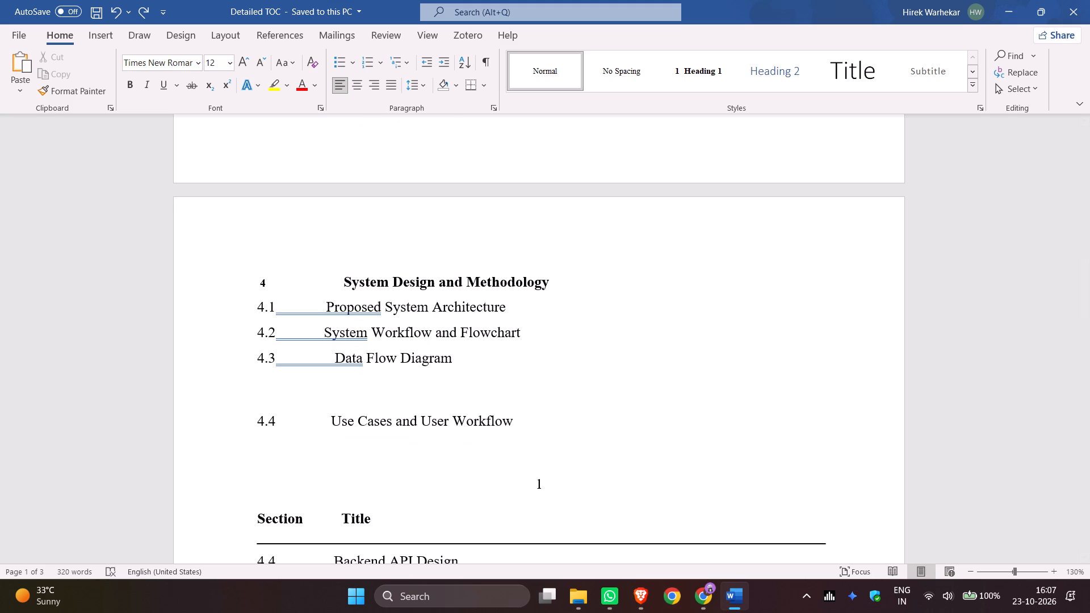
pyautogui.scroll(-1, 322, 413)
# Check the remaining entries from Backend API Design through chapter 7 and the closing note, and return to the title on the first page.
pyautogui.scroll(-2, 322, 413)
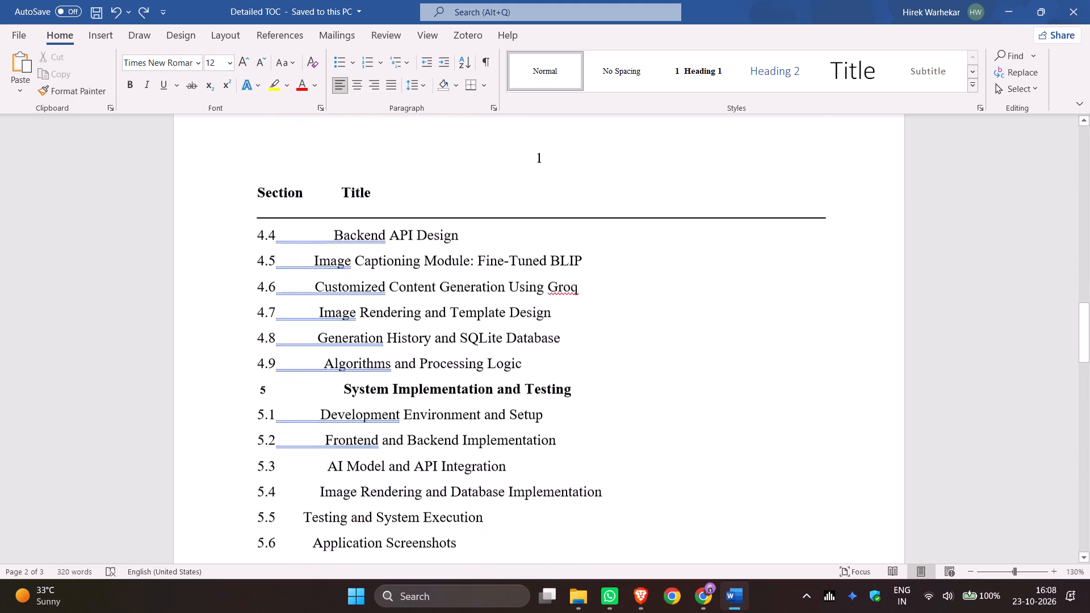
pyautogui.scroll(-1, 322, 413)
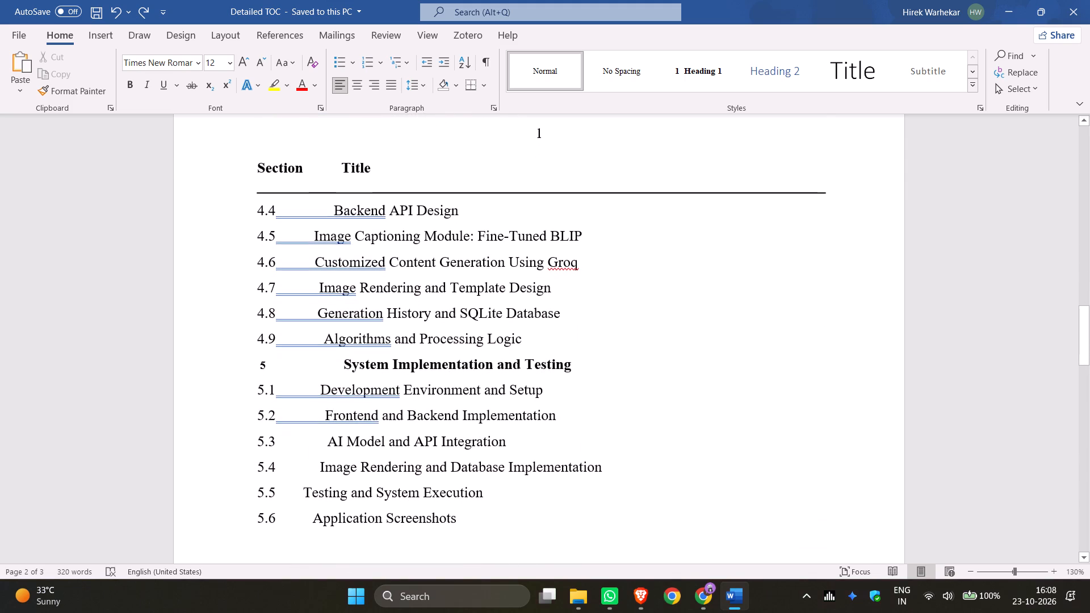
pyautogui.scroll(-1, 322, 413)
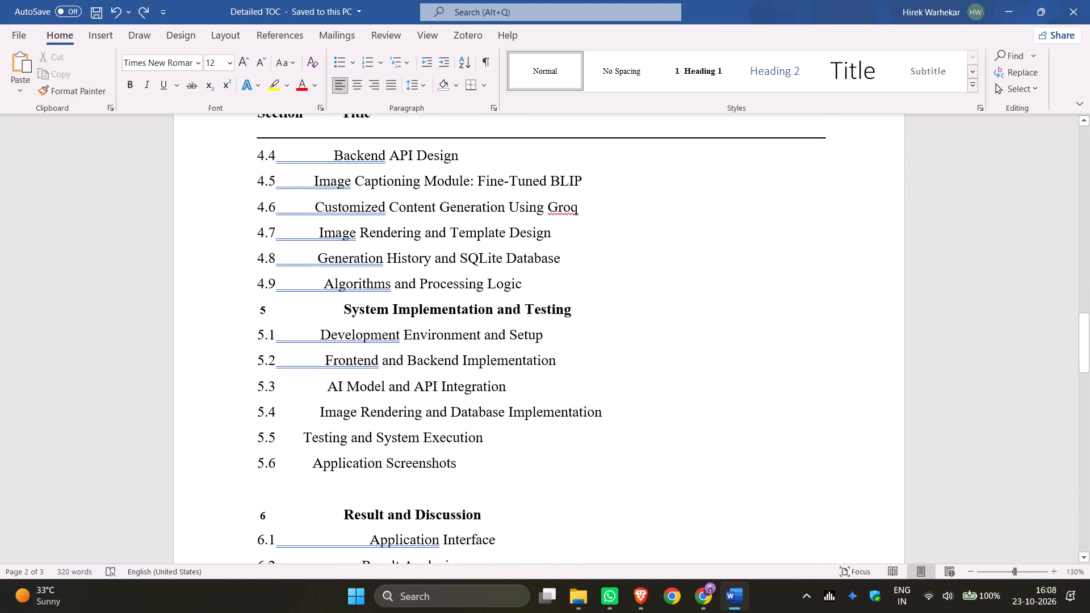
pyautogui.scroll(-1, 322, 413)
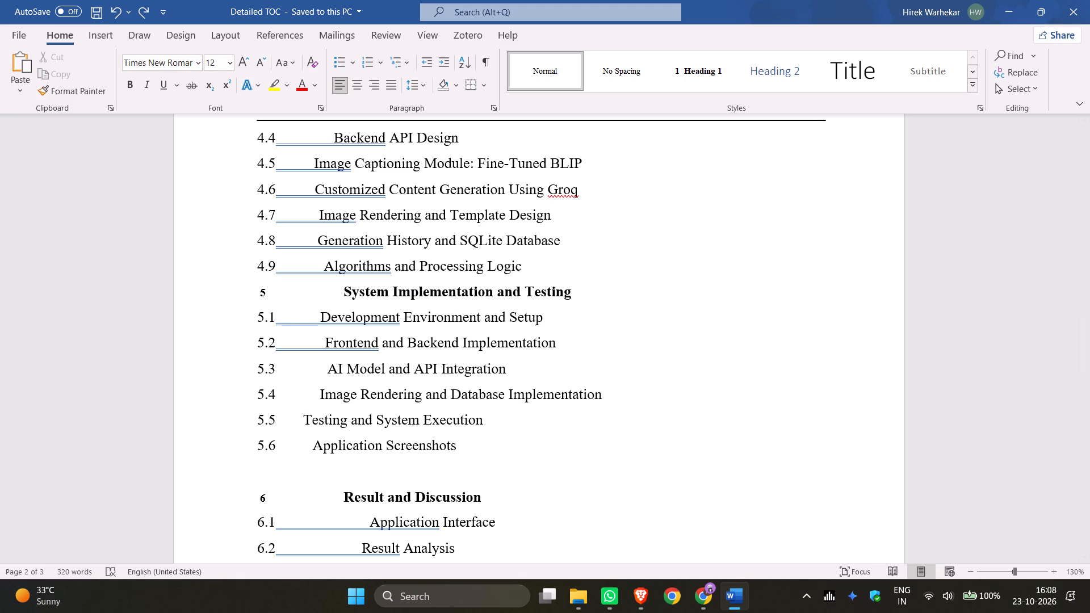
pyautogui.scroll(-3, 463, 367)
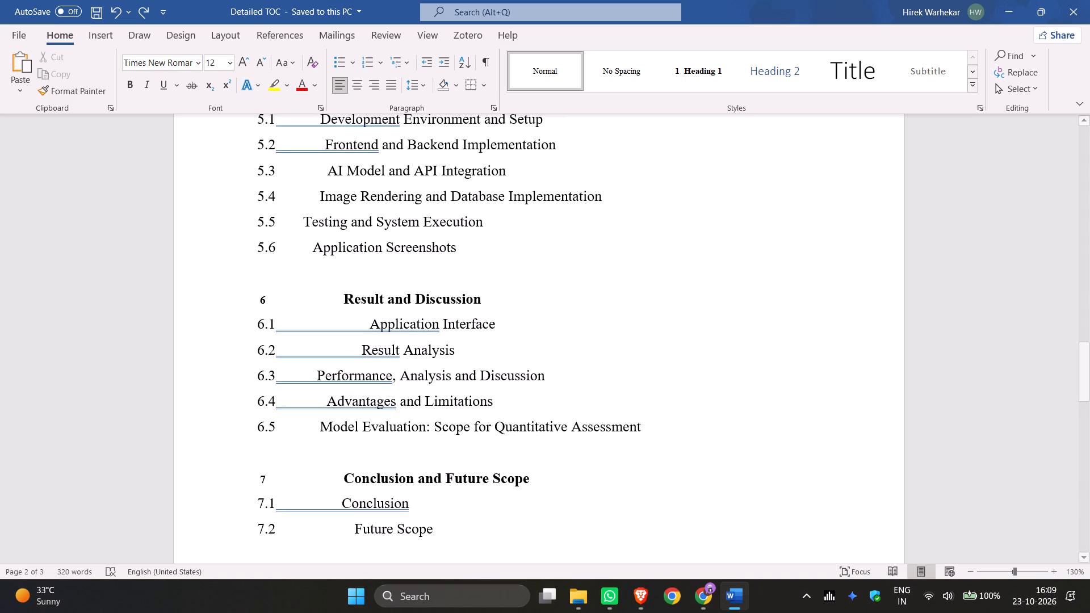
pyautogui.scroll(-1, 435, 446)
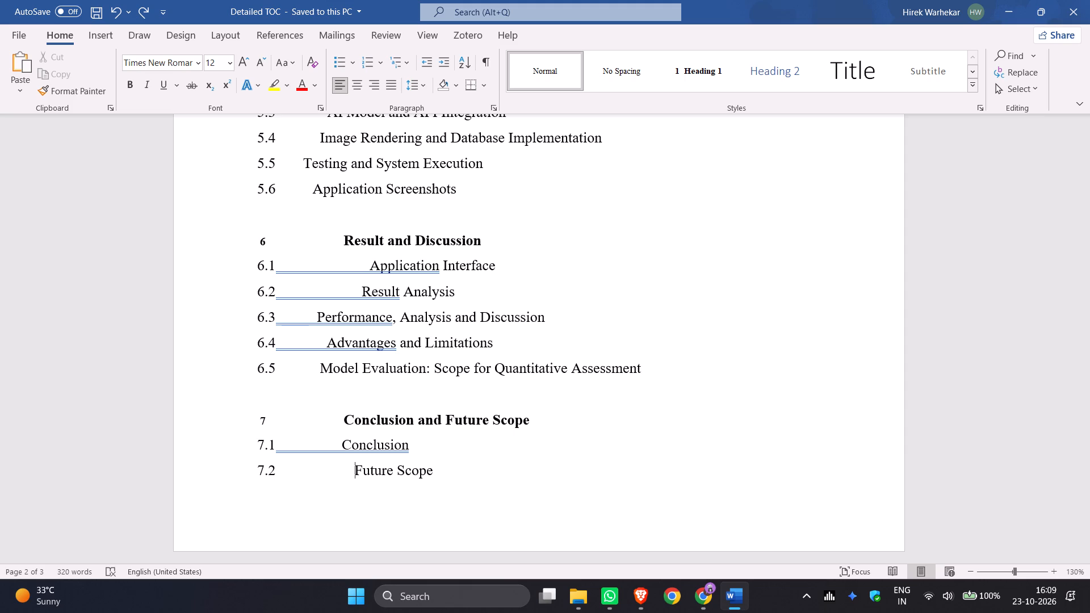
pyautogui.scroll(-1, 502, 383)
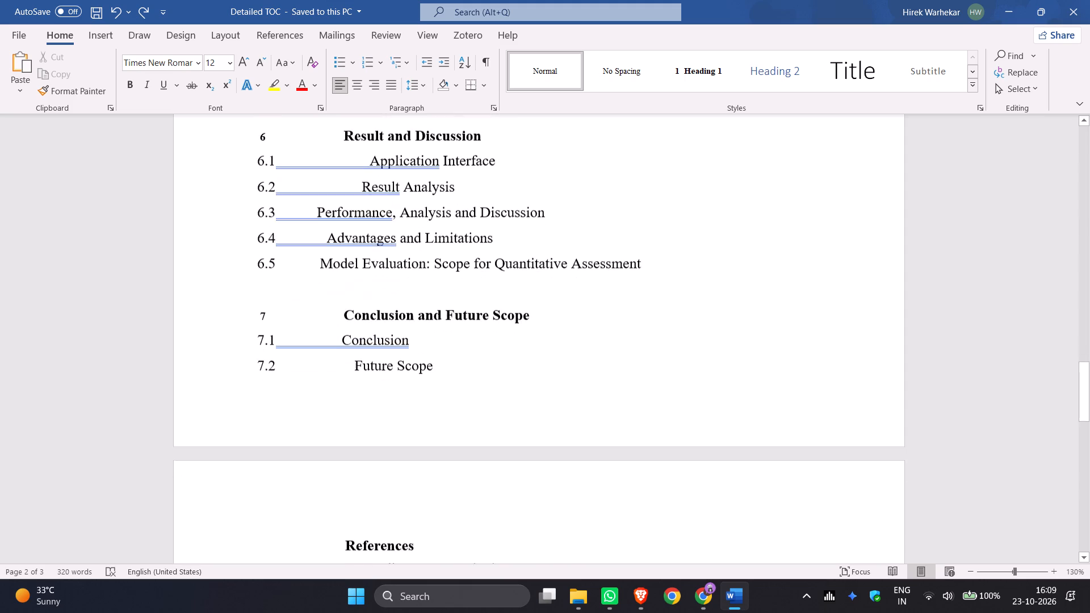
pyautogui.scroll(-1, 502, 383)
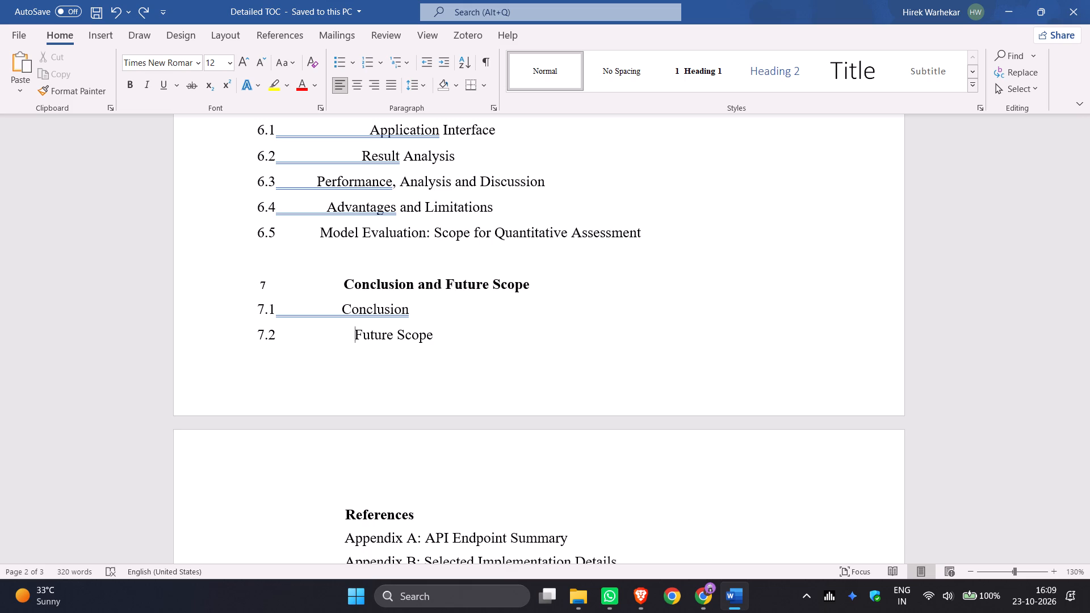
pyautogui.scroll(1, 502, 383)
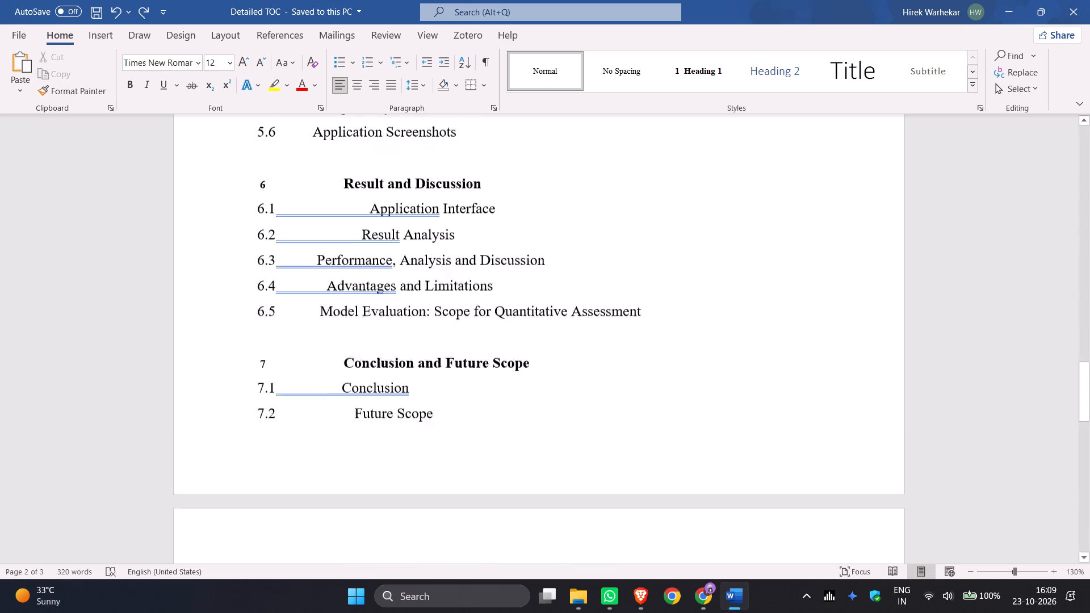
pyautogui.scroll(1, 502, 383)
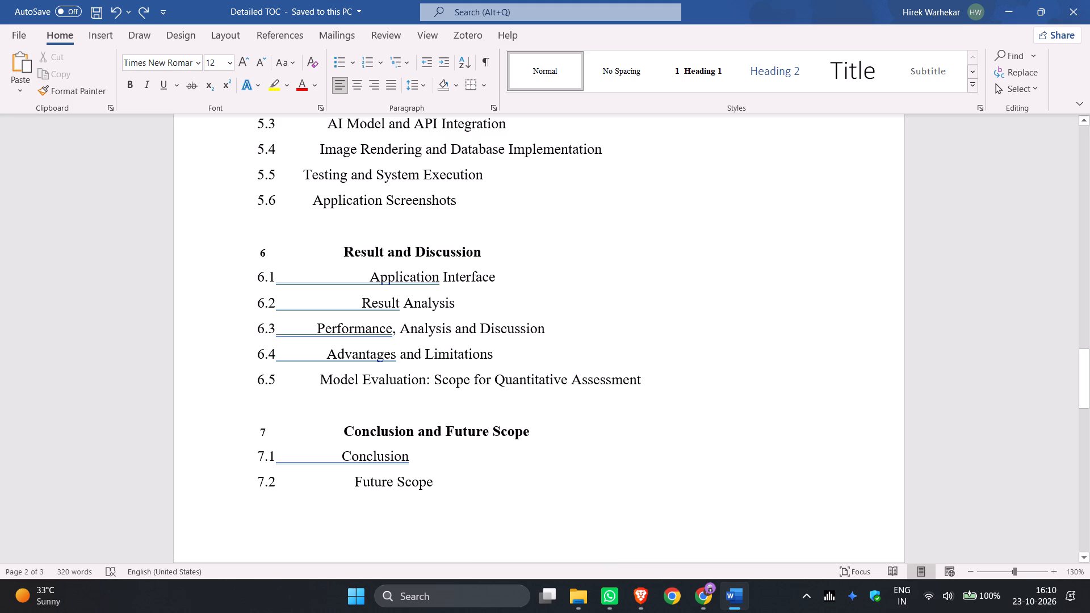
pyautogui.scroll(-8, 470, 325)
pyautogui.scroll(3, 470, 325)
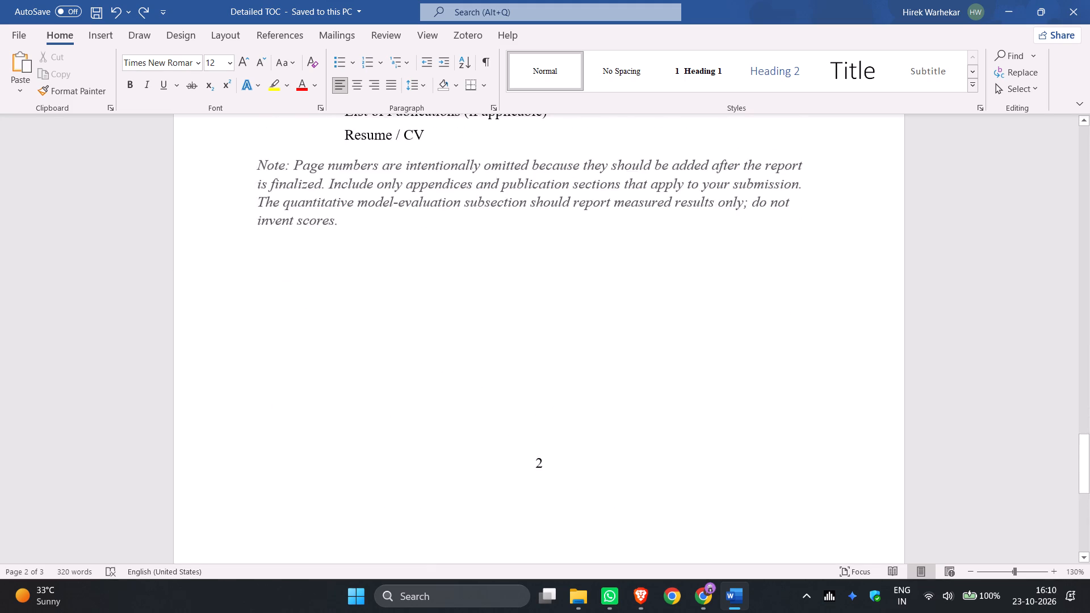
pyautogui.scroll(8, 470, 325)
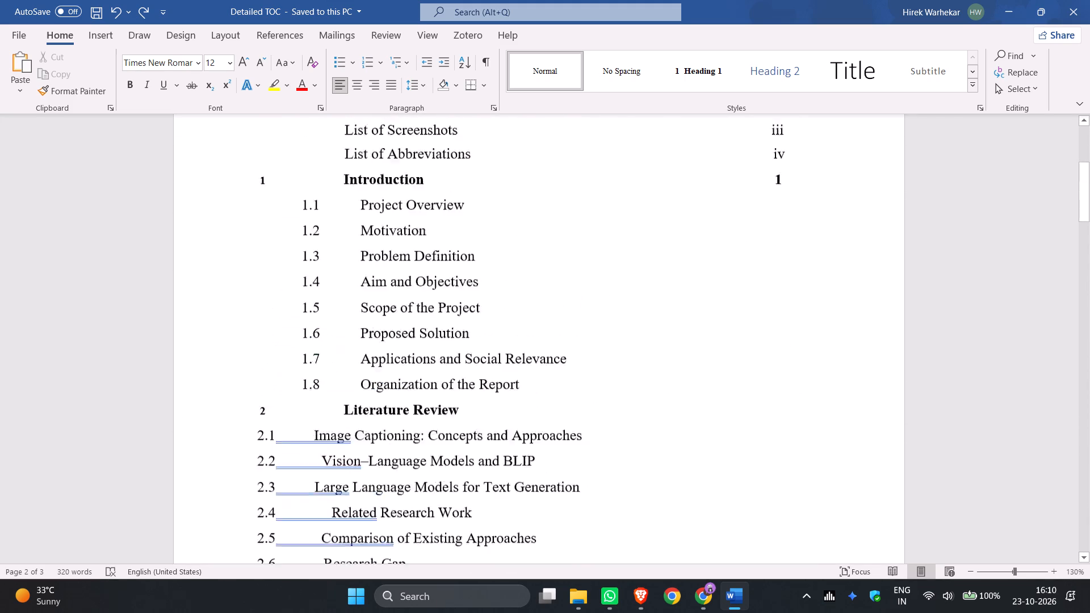
pyautogui.scroll(2, 470, 325)
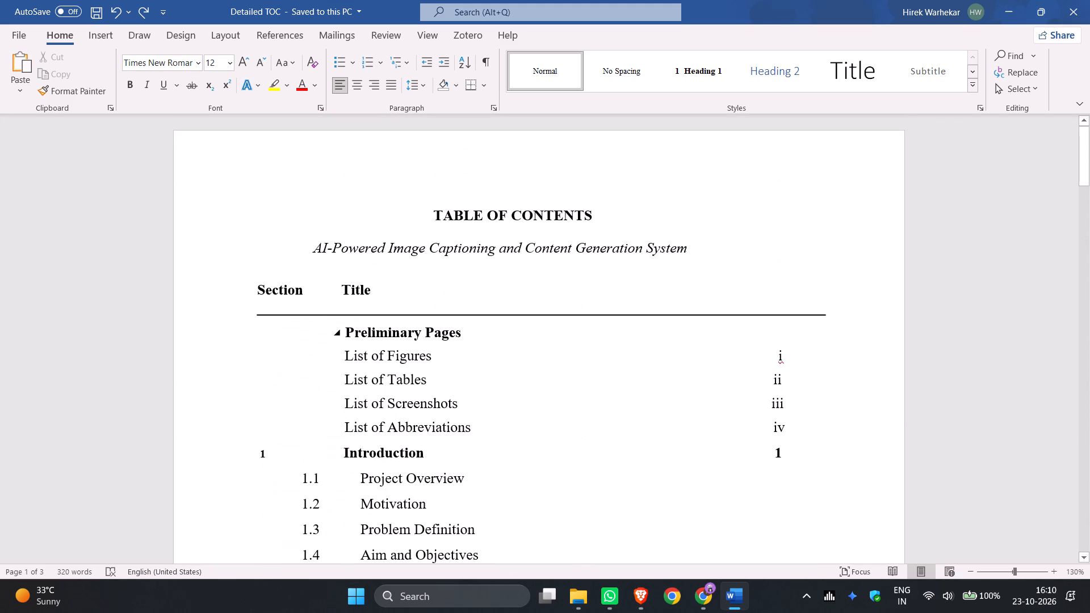